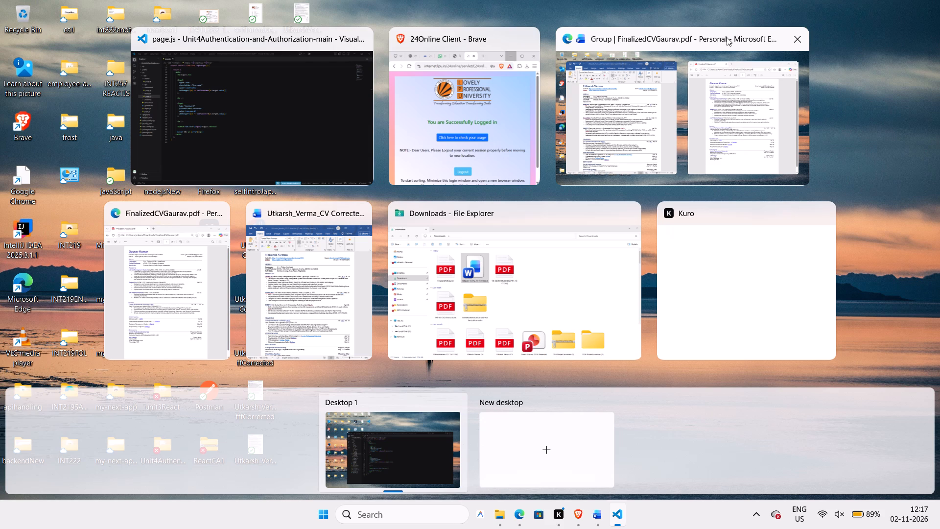
Switch to the side-by-side window group showing the Word CV and the reference CV PDF.
{"action": "left_click", "coordinate": [713, 60]}
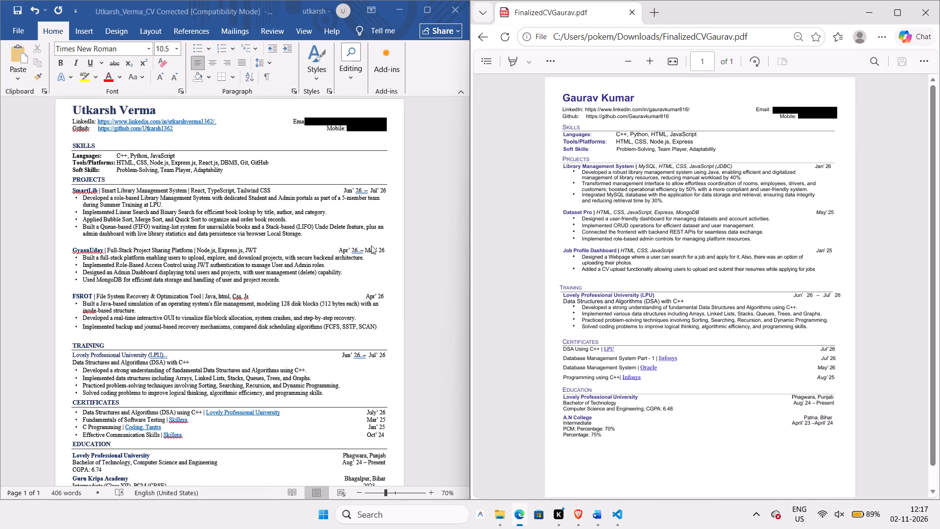
Examine the Word CV's training, certificates and education sections, including the dates and locations, alongside the reference CV PDF.
{"action": "scroll", "coordinate": [371, 245], "scroll_direction": "up", "scroll_amount": 7, "text": "ctrl"}
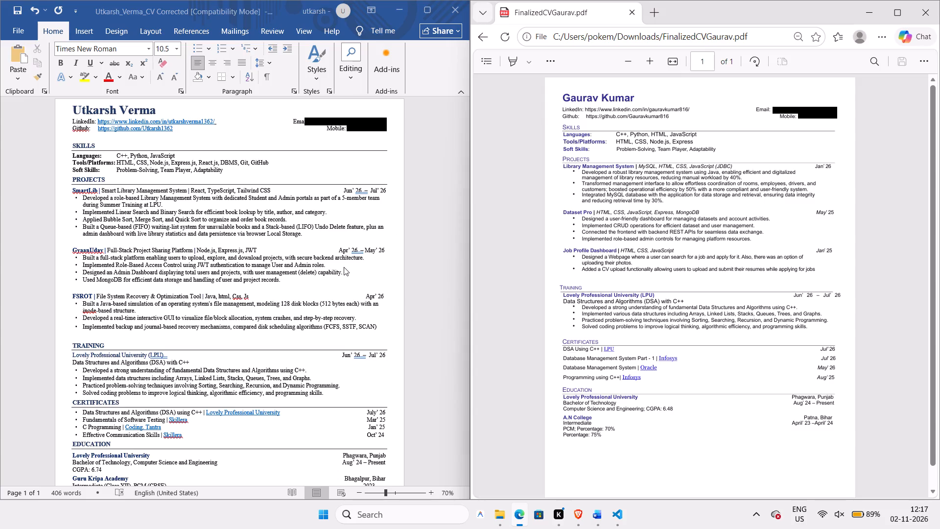
{"action": "left_click", "coordinate": [344, 266]}
{"action": "scroll", "coordinate": [345, 269], "scroll_direction": "up", "scroll_amount": 4, "text": "ctrl"}
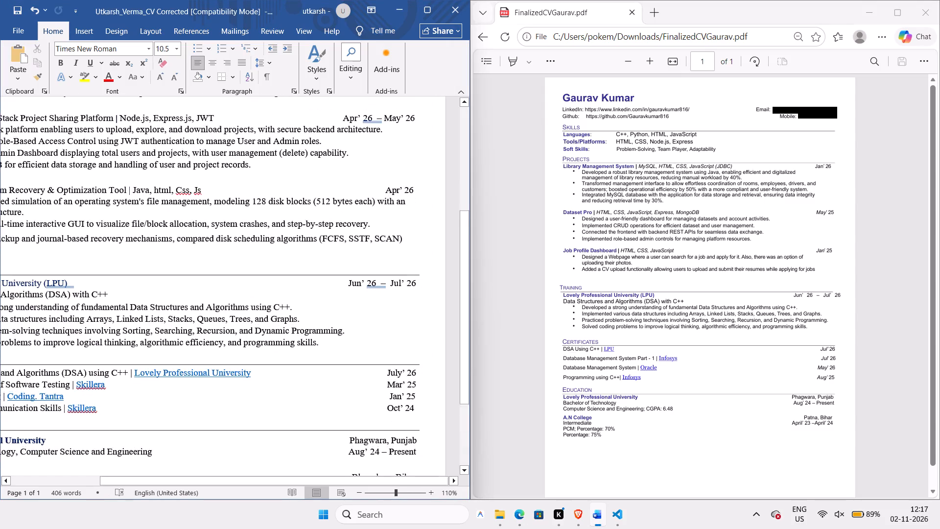
{"action": "left_click_drag", "start_coordinate": [377, 314], "coordinate": [386, 293]}
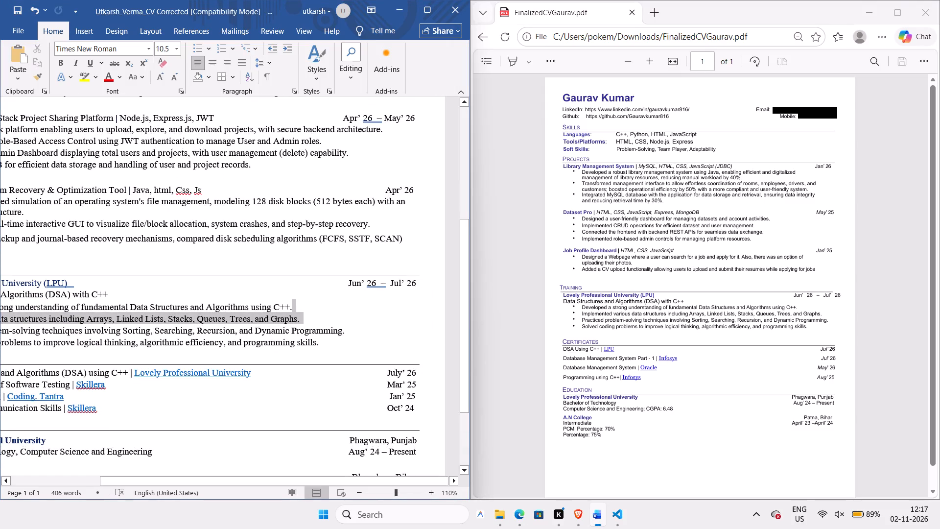
{"action": "left_click_drag", "start_coordinate": [386, 293], "coordinate": [384, 319]}
{"action": "left_click", "coordinate": [384, 319]}
{"action": "scroll", "coordinate": [384, 319], "scroll_direction": "down", "scroll_amount": 1}
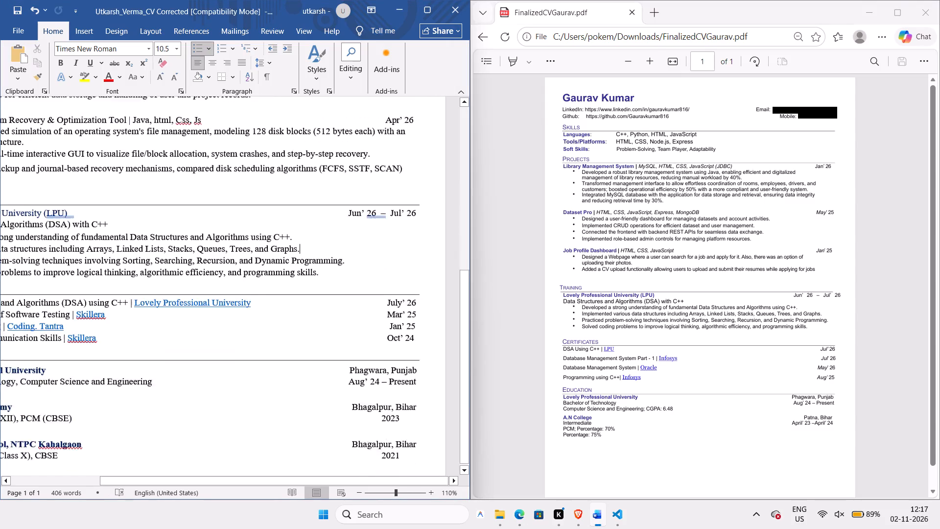
{"action": "scroll", "coordinate": [384, 319], "scroll_direction": "down", "scroll_amount": 2}
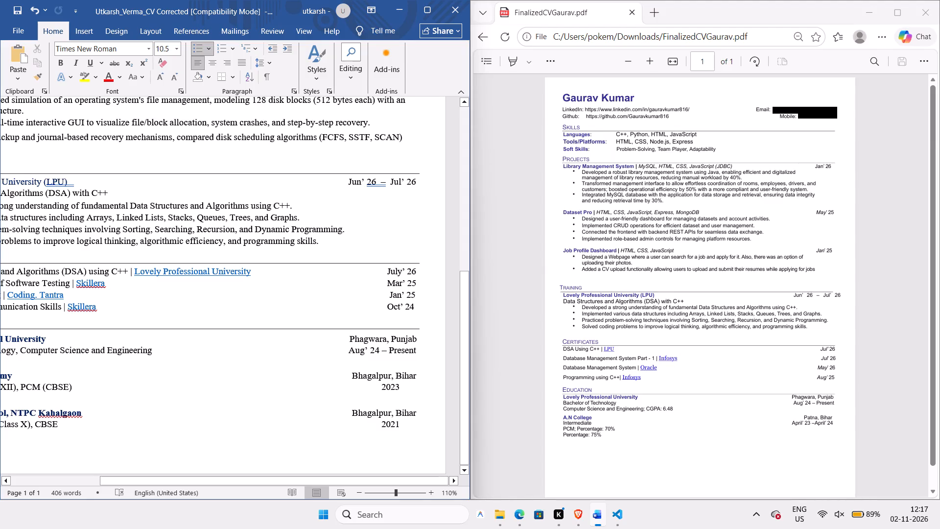
{"action": "left_click", "coordinate": [371, 389]}
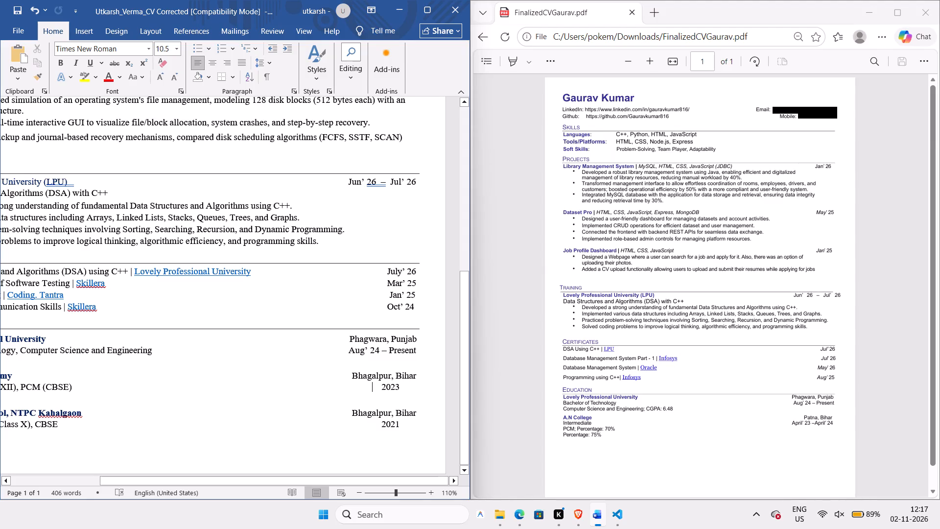
{"action": "left_click", "coordinate": [257, 390]}
{"action": "key", "text": "space"}
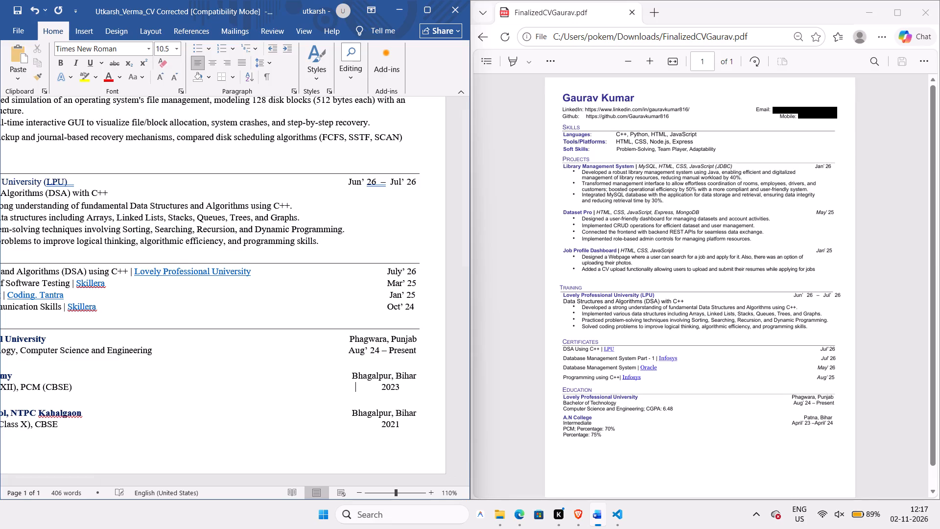
{"action": "scroll", "coordinate": [337, 384], "scroll_direction": "down", "scroll_amount": 1}
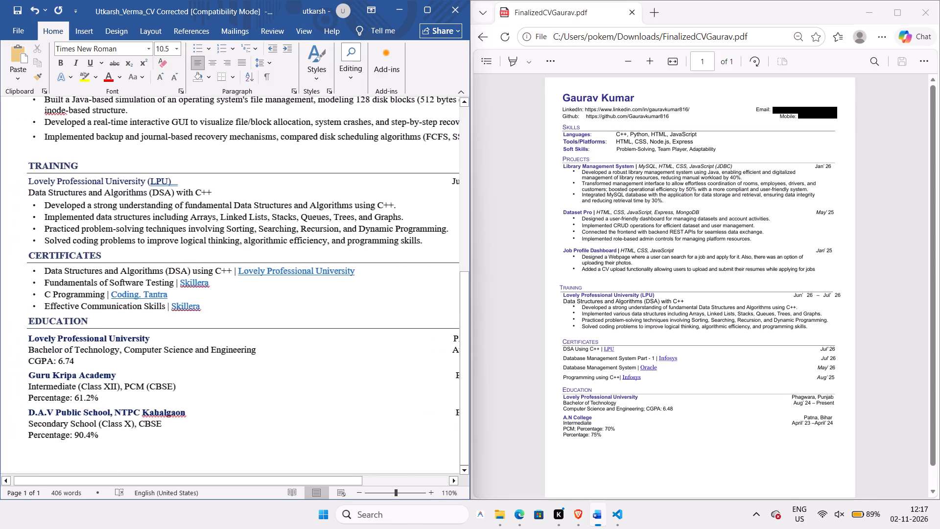
{"action": "scroll", "coordinate": [347, 384], "scroll_direction": "left", "scroll_amount": 2}
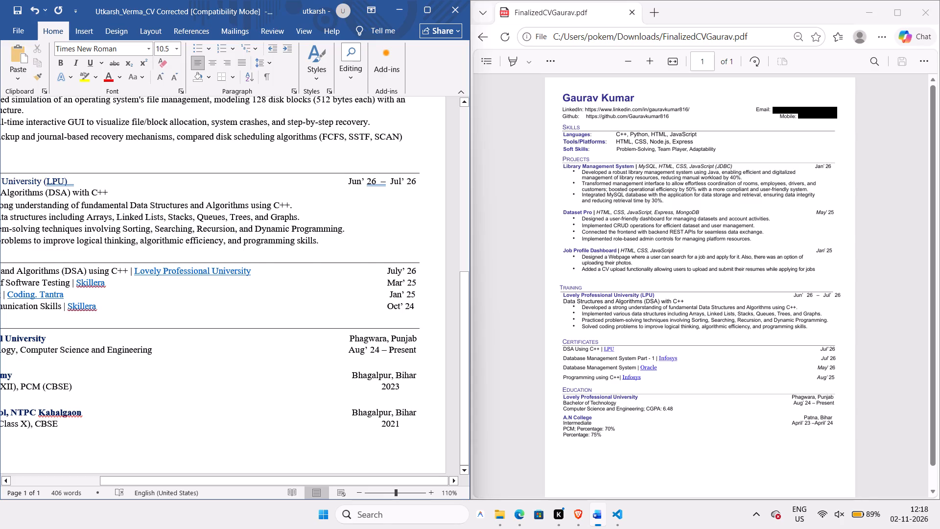
{"action": "scroll", "coordinate": [170, 404], "scroll_direction": "up", "scroll_amount": 1}
{"action": "scroll", "coordinate": [170, 404], "scroll_direction": "down", "scroll_amount": 5}
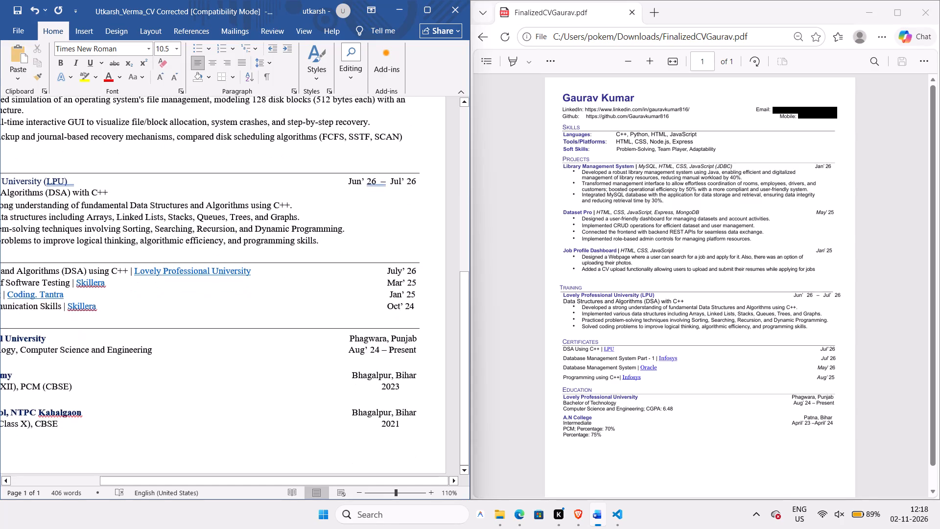
{"action": "scroll", "coordinate": [134, 379], "scroll_direction": "down", "scroll_amount": 2}
{"action": "scroll", "coordinate": [110, 450], "scroll_direction": "right", "scroll_amount": 1}
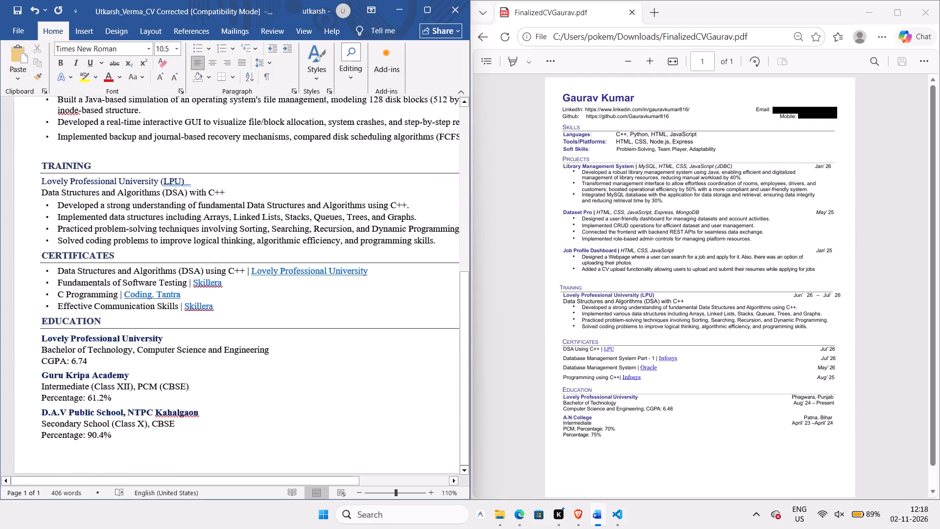
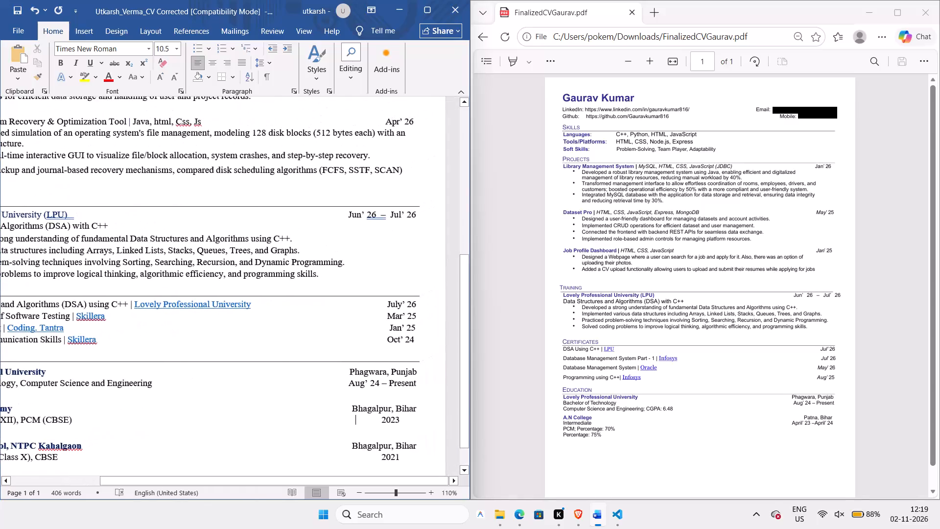
Examine the Word CV from the header and projects through the education section, alongside the reference CV PDF.
{"action": "scroll", "coordinate": [134, 440], "scroll_direction": "down", "scroll_amount": 2}
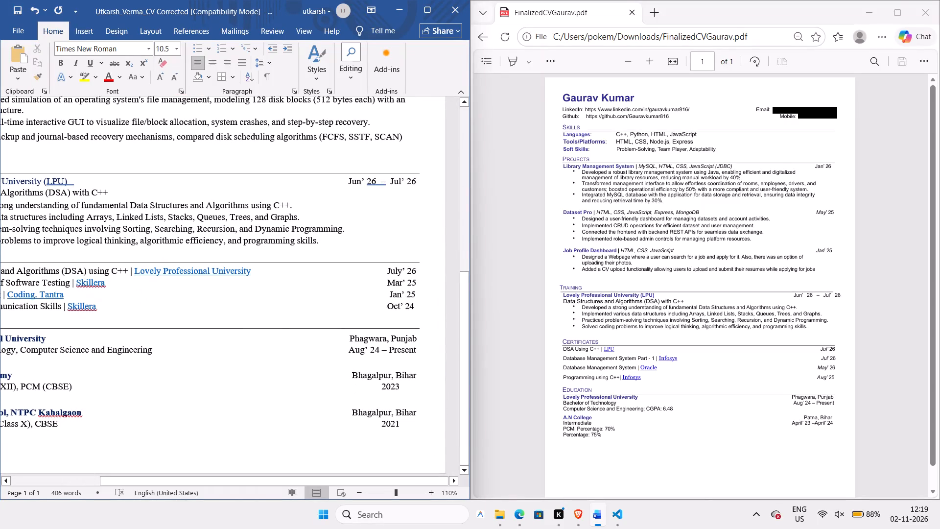
{"action": "scroll", "coordinate": [288, 276], "scroll_direction": "up", "scroll_amount": 2}
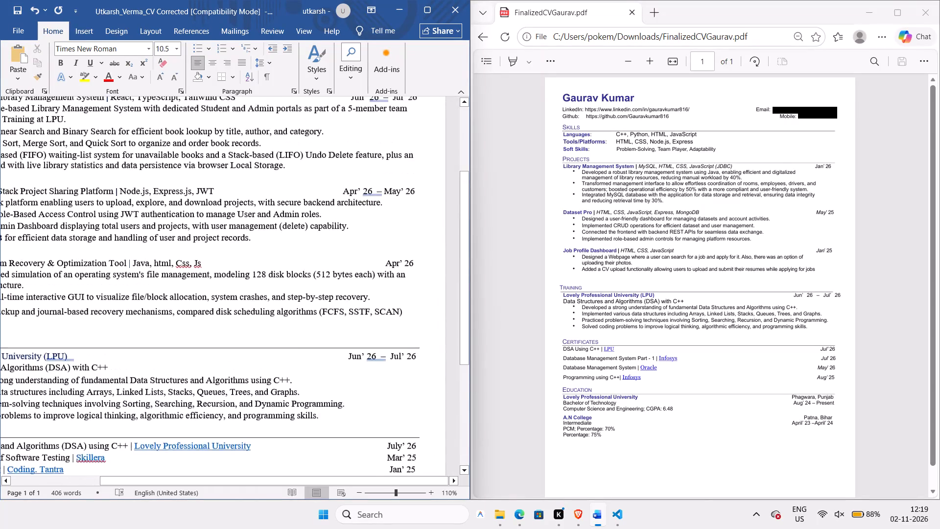
{"action": "scroll", "coordinate": [278, 303], "scroll_direction": "up", "scroll_amount": 3}
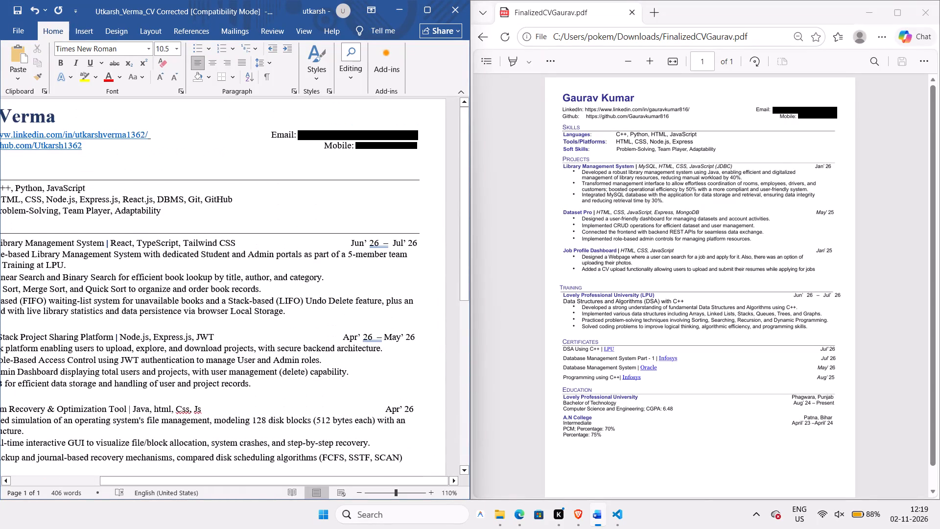
{"action": "scroll", "coordinate": [278, 303], "scroll_direction": "right", "scroll_amount": 1}
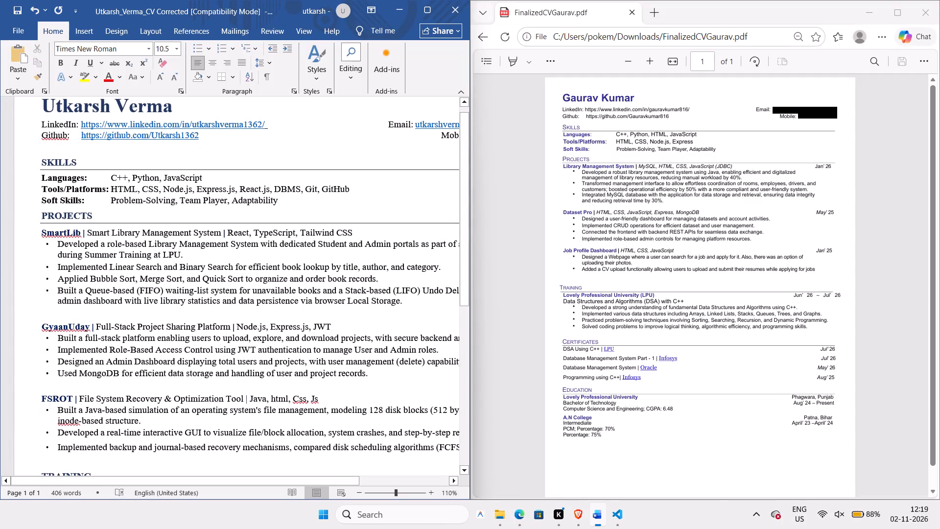
{"action": "scroll", "coordinate": [278, 303], "scroll_direction": "down", "scroll_amount": 3}
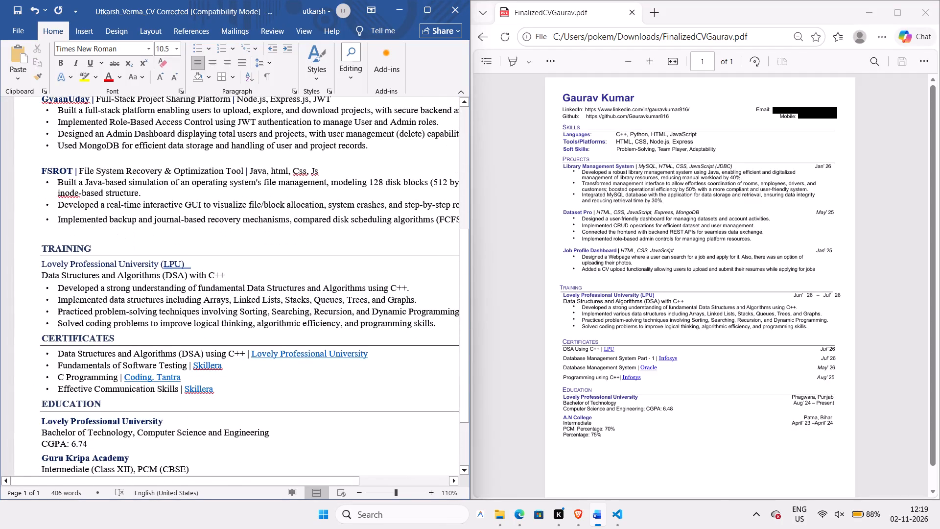
{"action": "scroll", "coordinate": [278, 303], "scroll_direction": "up", "scroll_amount": 3}
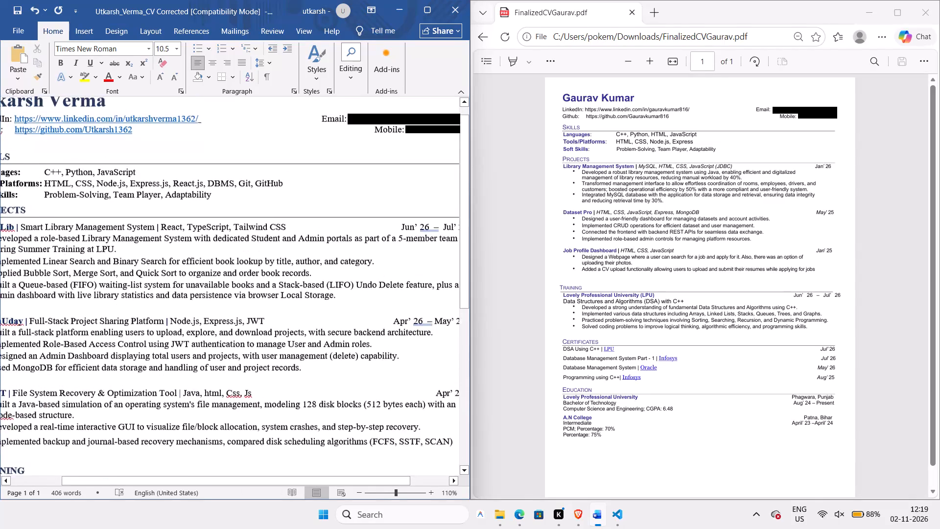
{"action": "scroll", "coordinate": [278, 303], "scroll_direction": "down", "scroll_amount": 3, "text": "ctrl"}
{"action": "scroll", "coordinate": [353, 304], "scroll_direction": "down", "scroll_amount": 2}
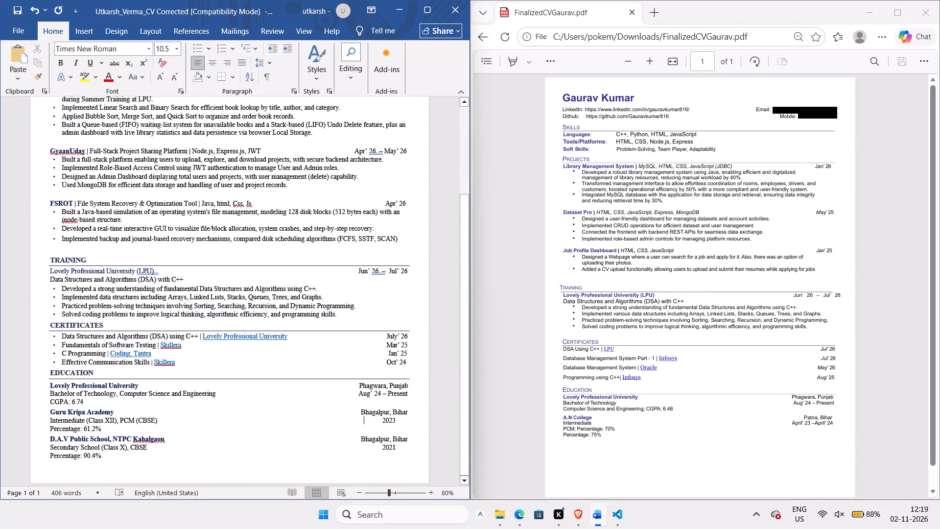
{"action": "scroll", "coordinate": [353, 304], "scroll_direction": "up", "scroll_amount": 1}
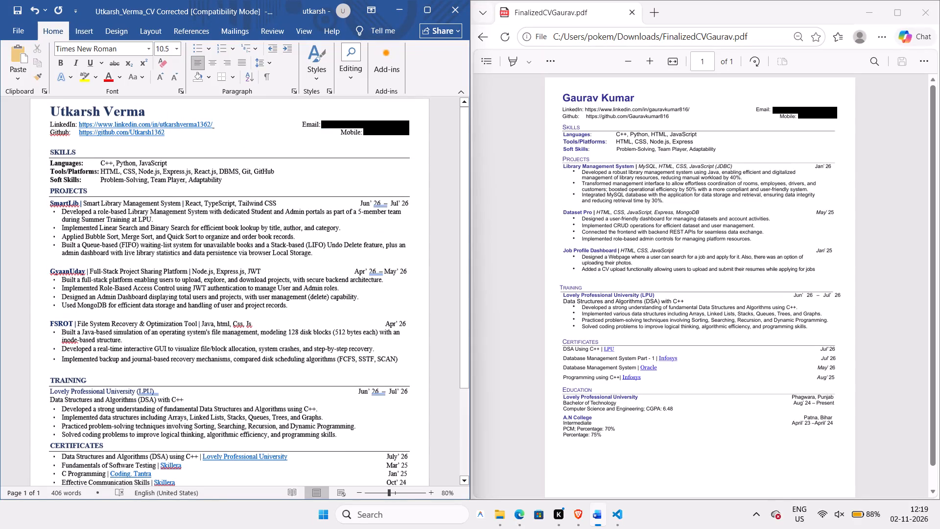
{"action": "scroll", "coordinate": [57, 315], "scroll_direction": "up", "scroll_amount": 3, "text": "ctrl"}
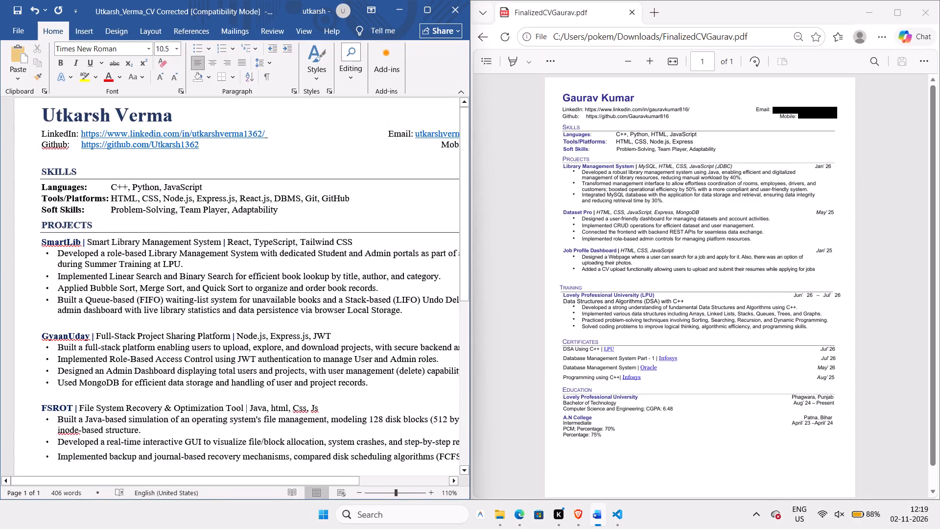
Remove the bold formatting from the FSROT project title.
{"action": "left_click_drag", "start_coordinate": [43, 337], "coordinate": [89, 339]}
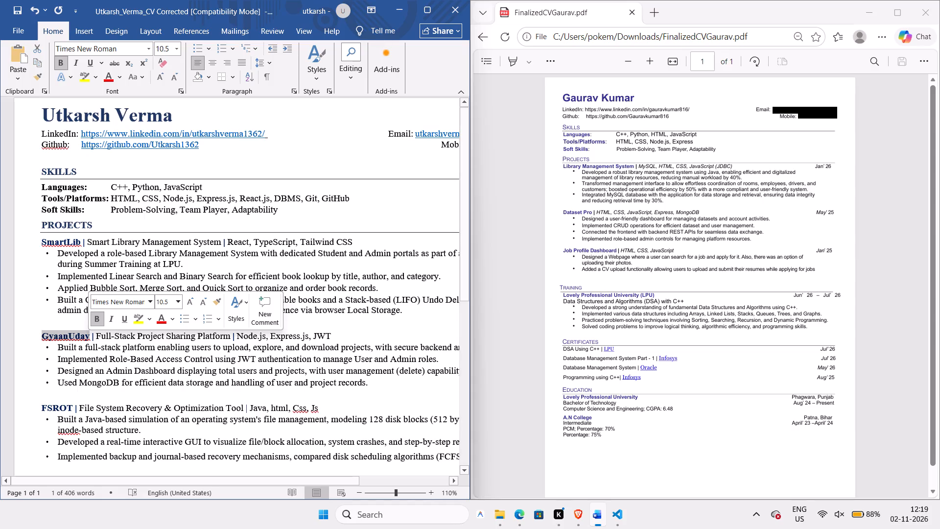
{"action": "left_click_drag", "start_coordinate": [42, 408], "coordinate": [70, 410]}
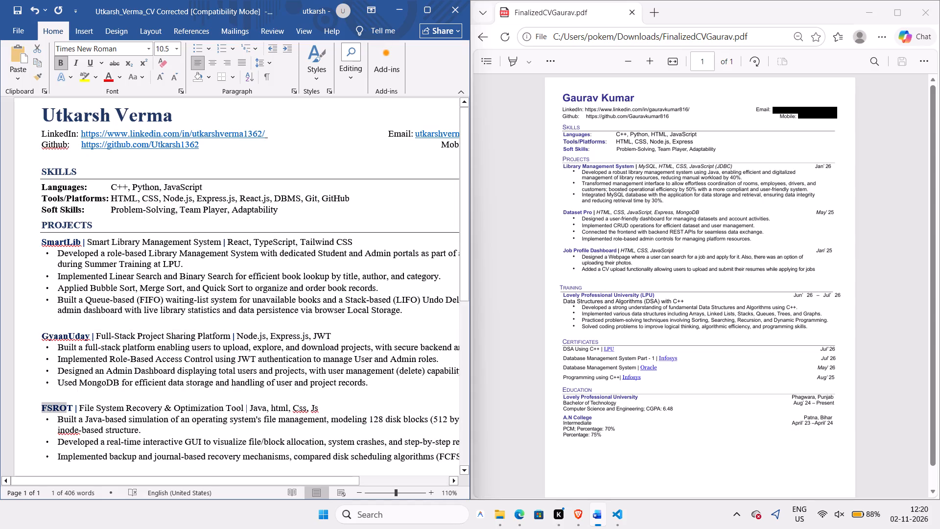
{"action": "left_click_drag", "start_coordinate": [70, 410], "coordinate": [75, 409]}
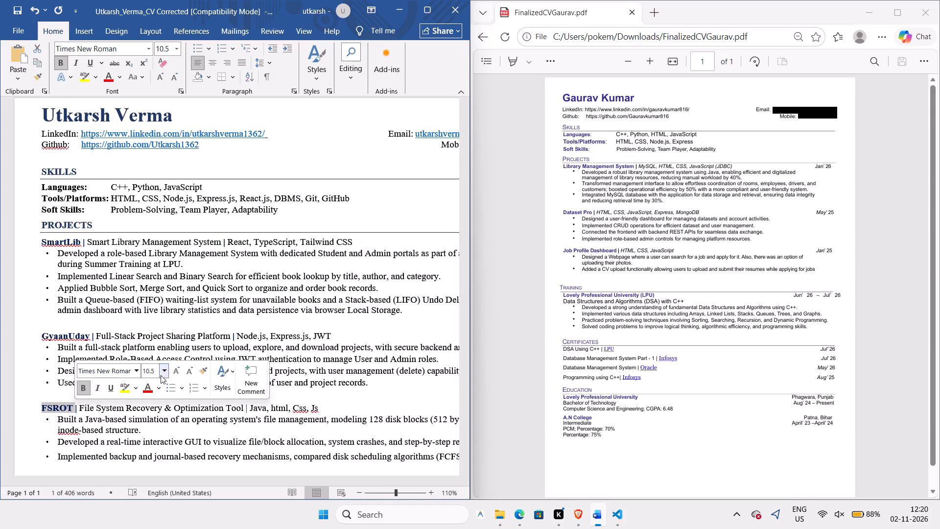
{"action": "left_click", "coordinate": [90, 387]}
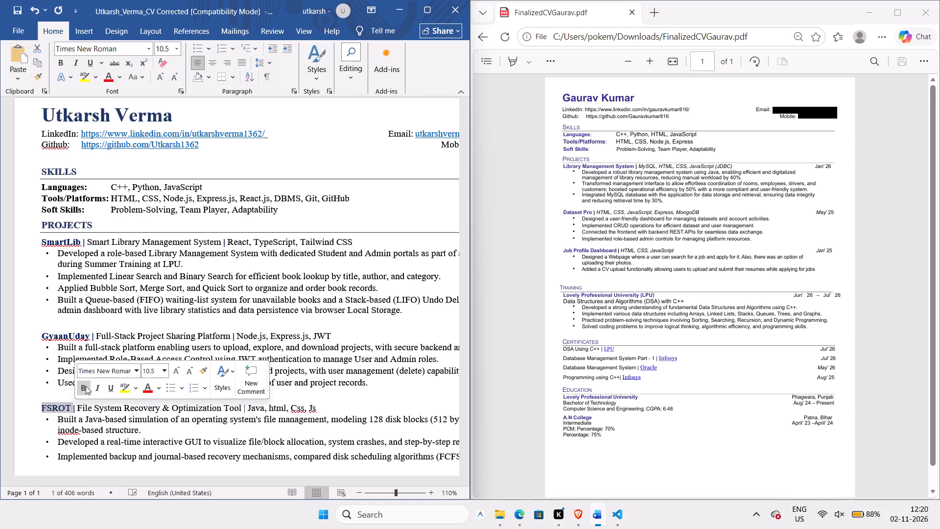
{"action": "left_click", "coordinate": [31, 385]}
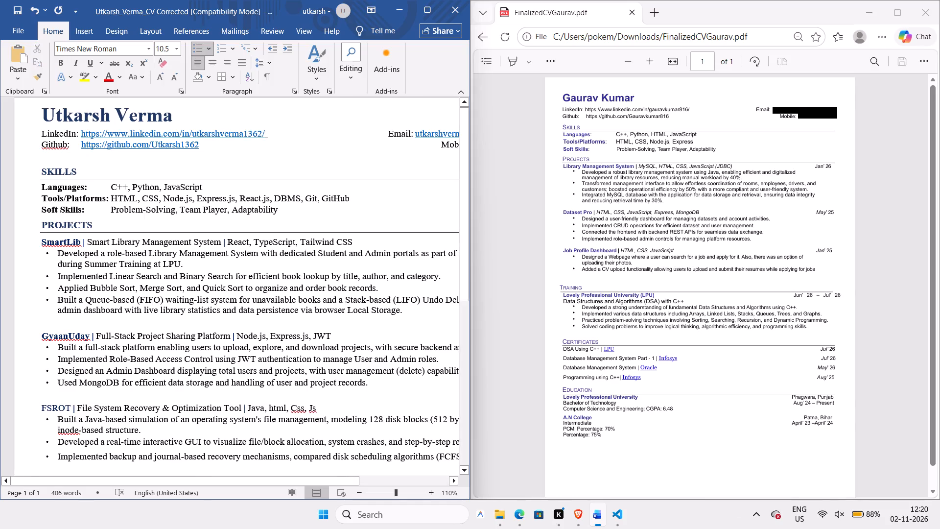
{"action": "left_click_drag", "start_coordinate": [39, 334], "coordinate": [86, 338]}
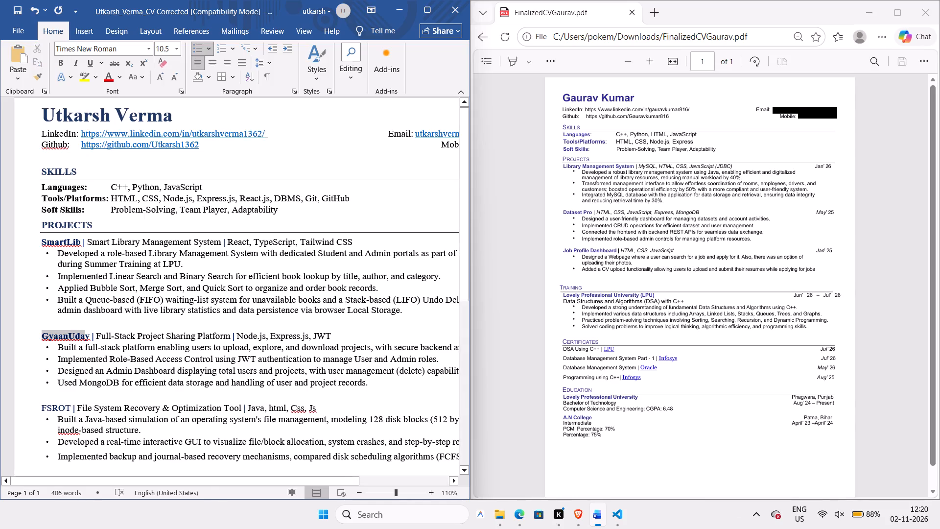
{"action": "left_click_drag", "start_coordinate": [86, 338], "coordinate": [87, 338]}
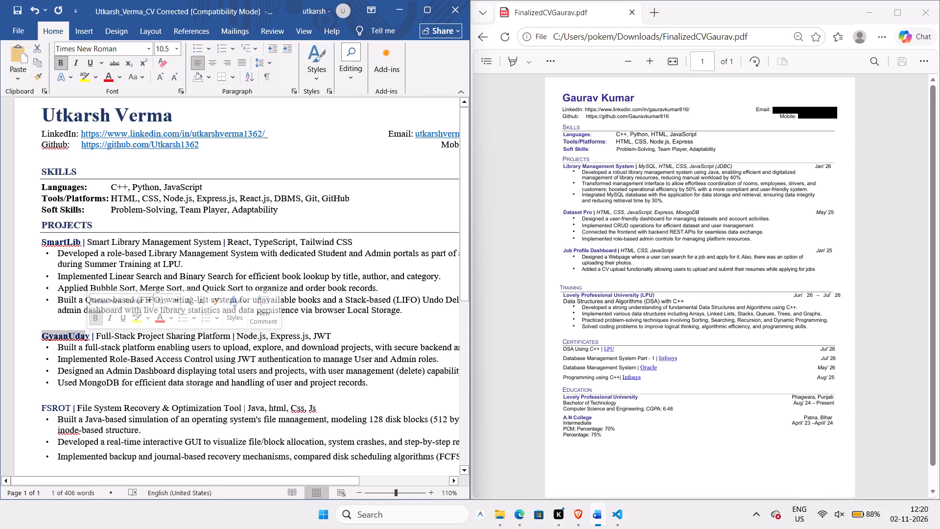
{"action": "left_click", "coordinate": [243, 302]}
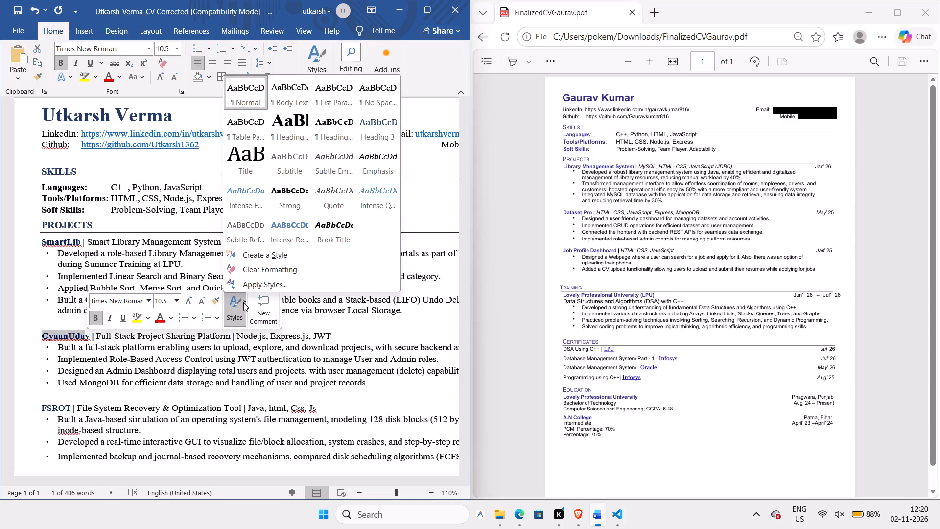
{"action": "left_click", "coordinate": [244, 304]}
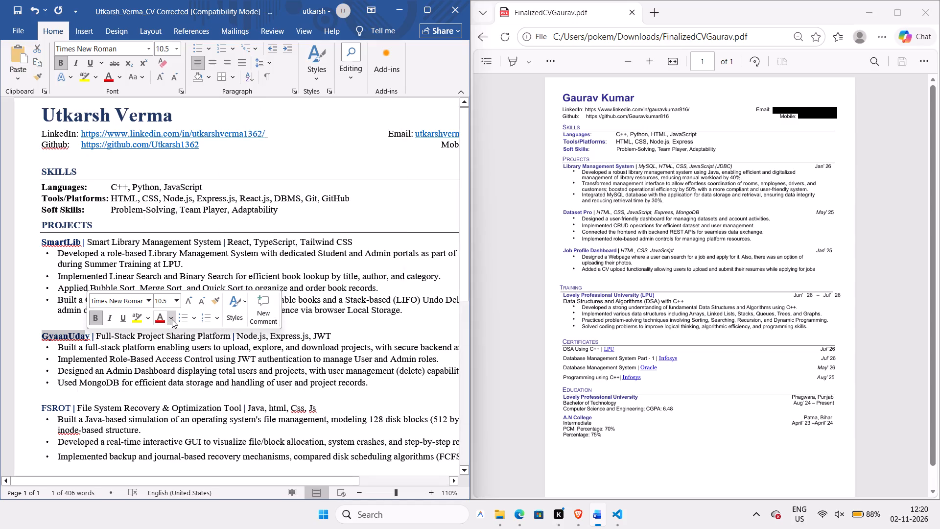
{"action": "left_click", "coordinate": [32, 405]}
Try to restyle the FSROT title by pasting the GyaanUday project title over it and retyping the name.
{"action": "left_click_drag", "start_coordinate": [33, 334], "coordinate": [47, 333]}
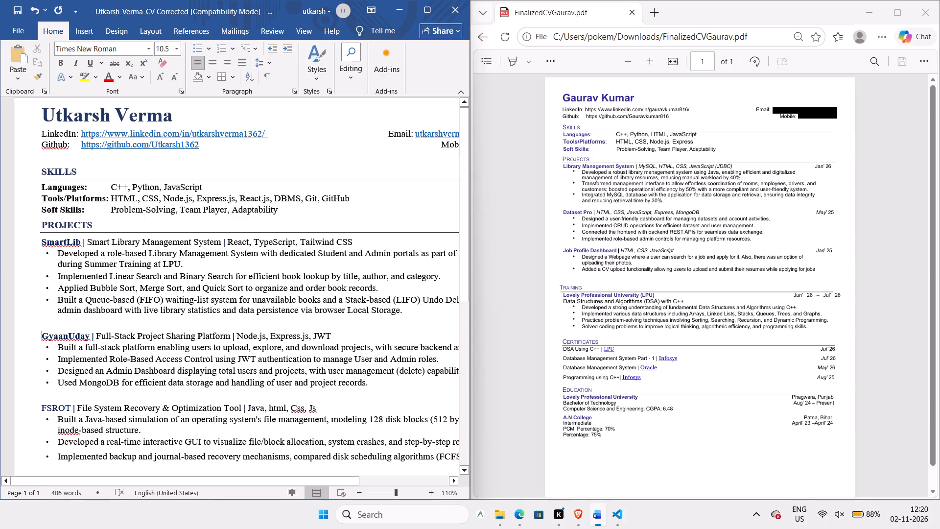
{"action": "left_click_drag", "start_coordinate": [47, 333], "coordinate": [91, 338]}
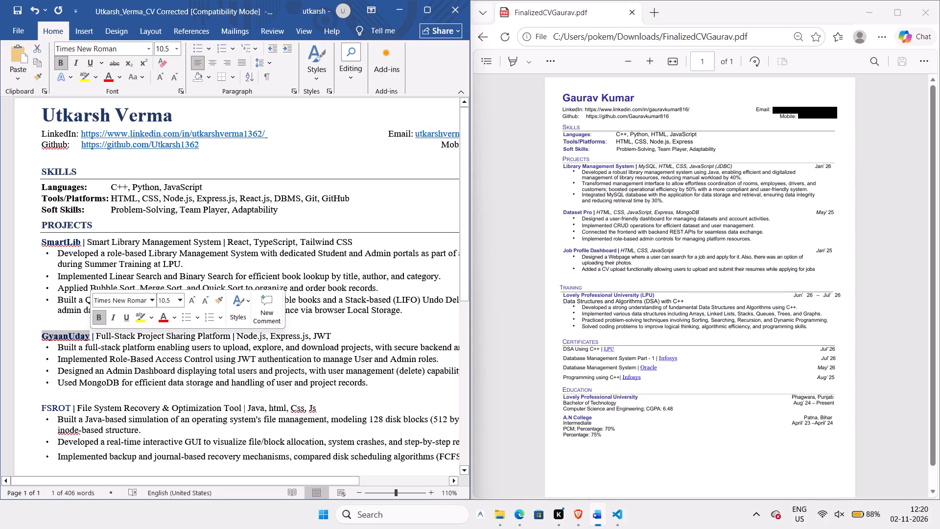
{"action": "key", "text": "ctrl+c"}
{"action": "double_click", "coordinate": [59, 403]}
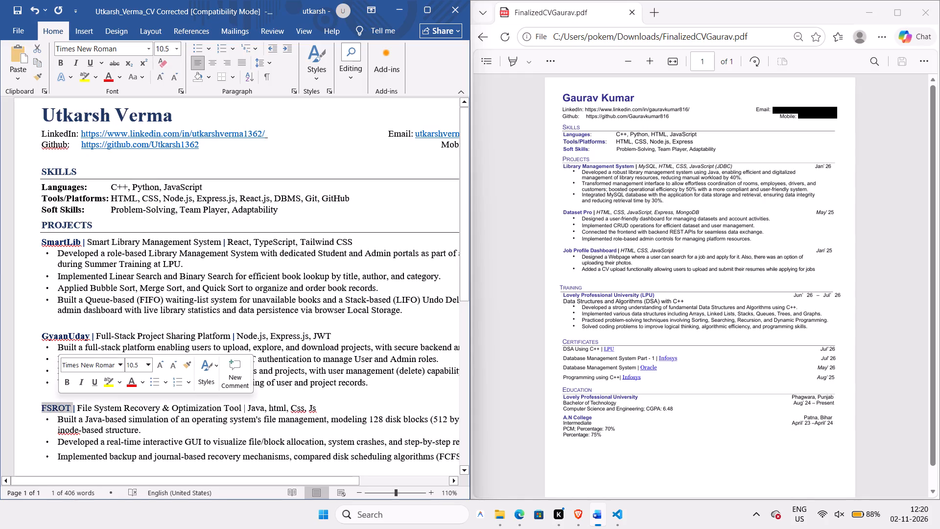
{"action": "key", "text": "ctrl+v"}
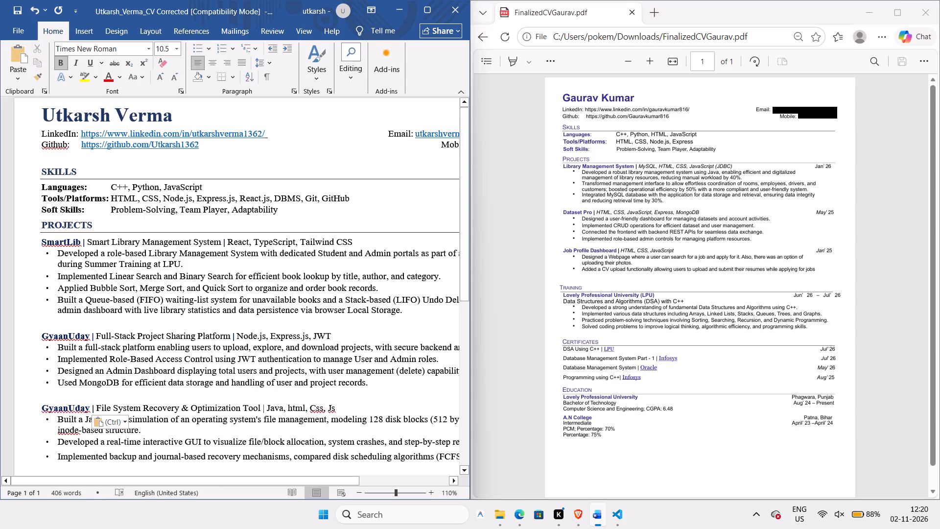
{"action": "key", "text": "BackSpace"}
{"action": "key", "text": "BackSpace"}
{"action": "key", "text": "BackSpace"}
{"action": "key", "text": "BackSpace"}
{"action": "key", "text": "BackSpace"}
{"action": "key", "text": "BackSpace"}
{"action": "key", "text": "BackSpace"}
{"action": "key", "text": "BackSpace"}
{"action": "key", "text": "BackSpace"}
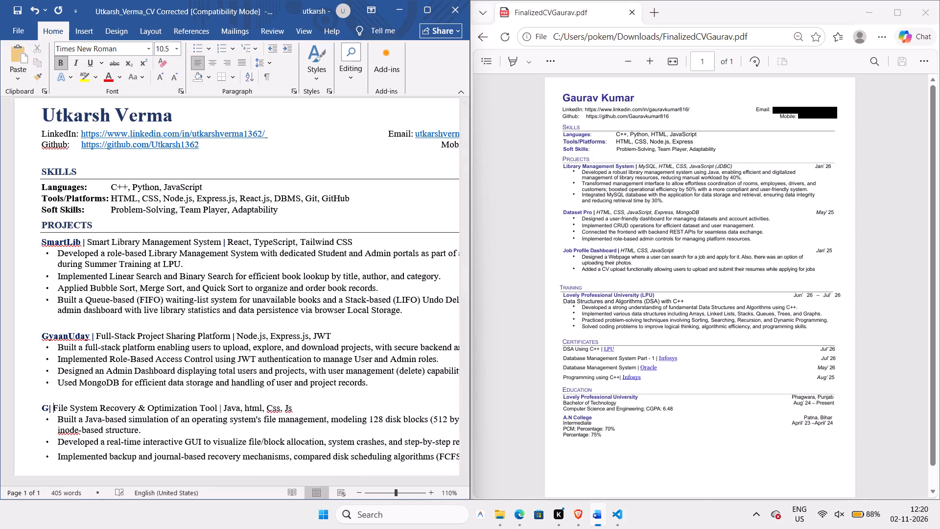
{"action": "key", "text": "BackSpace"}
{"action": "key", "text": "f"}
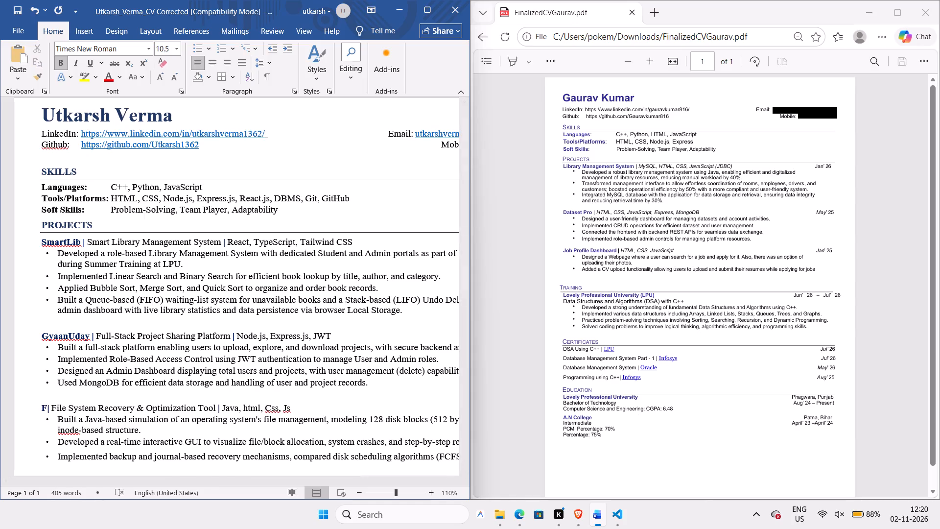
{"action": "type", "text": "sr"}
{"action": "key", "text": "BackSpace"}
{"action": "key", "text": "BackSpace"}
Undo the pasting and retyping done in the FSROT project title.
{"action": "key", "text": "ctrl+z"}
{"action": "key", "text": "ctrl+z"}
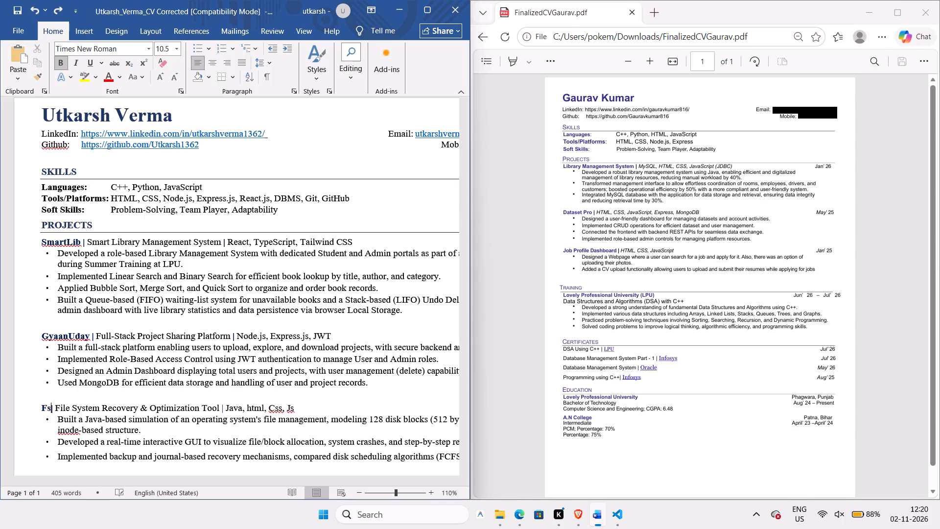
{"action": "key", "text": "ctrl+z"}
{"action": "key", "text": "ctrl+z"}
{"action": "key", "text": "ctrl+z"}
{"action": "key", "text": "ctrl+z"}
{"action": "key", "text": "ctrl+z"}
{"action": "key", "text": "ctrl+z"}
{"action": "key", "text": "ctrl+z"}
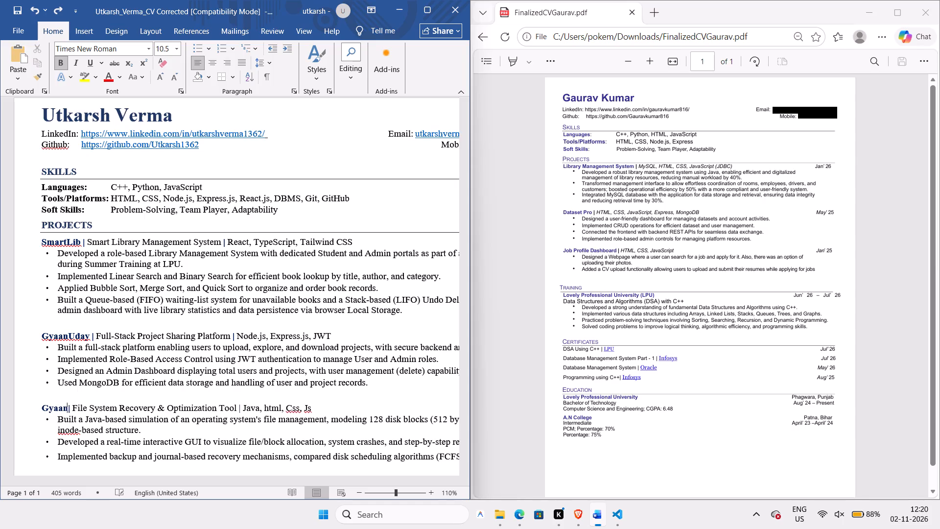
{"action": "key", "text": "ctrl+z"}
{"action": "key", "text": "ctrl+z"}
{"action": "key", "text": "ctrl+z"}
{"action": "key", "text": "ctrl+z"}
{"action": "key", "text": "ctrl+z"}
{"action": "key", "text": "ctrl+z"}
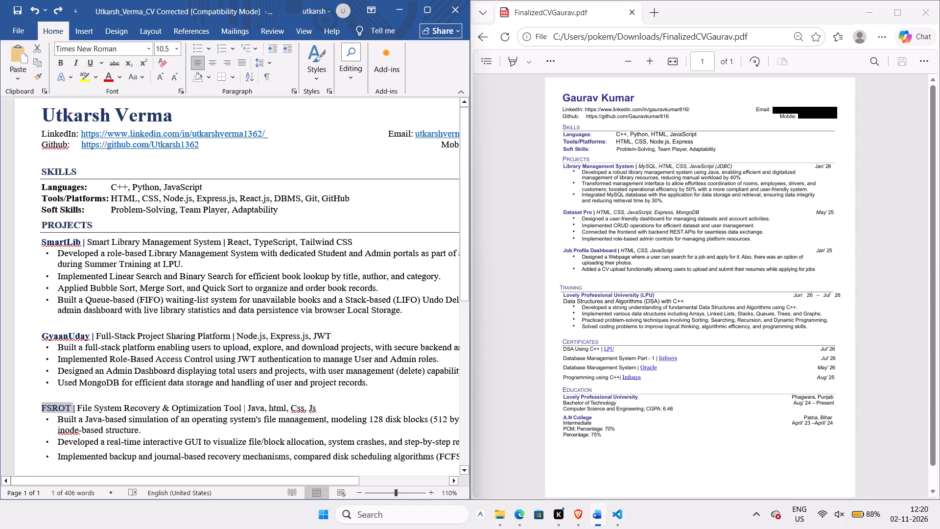
Paste the bold GyaanUday title over the FSROT project title and replace the pasted text with "FSROT" and a trailing space.
{"action": "triple_click", "coordinate": [52, 335]}
{"action": "double_click", "coordinate": [49, 335]}
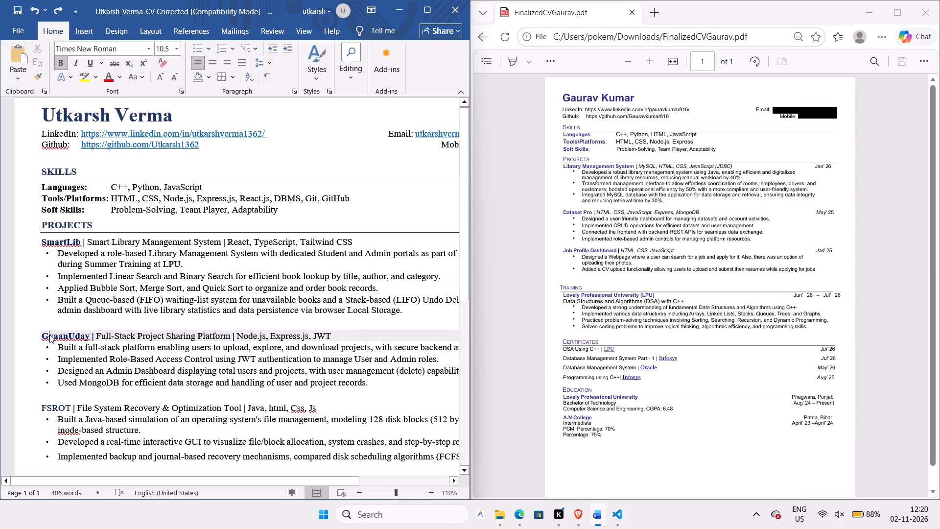
{"action": "key", "text": "ctrl+c"}
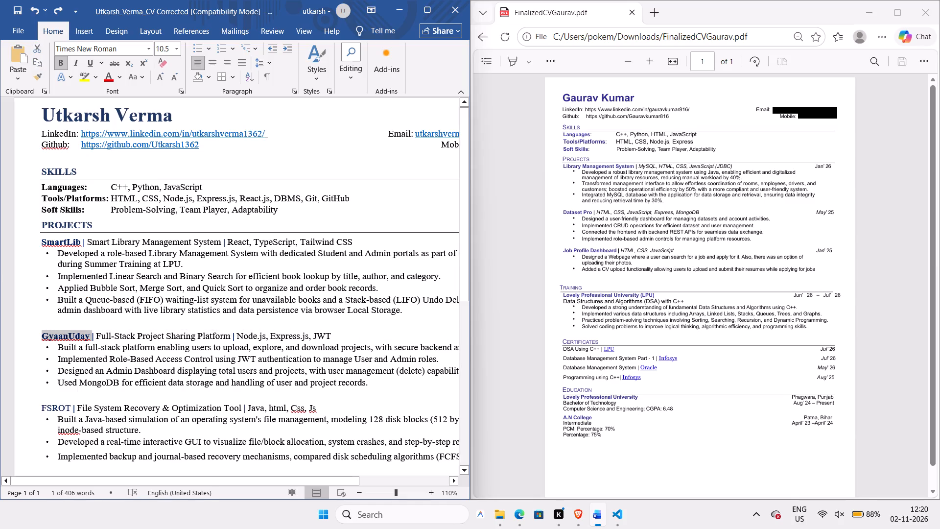
{"action": "double_click", "coordinate": [53, 416]}
{"action": "double_click", "coordinate": [42, 407]}
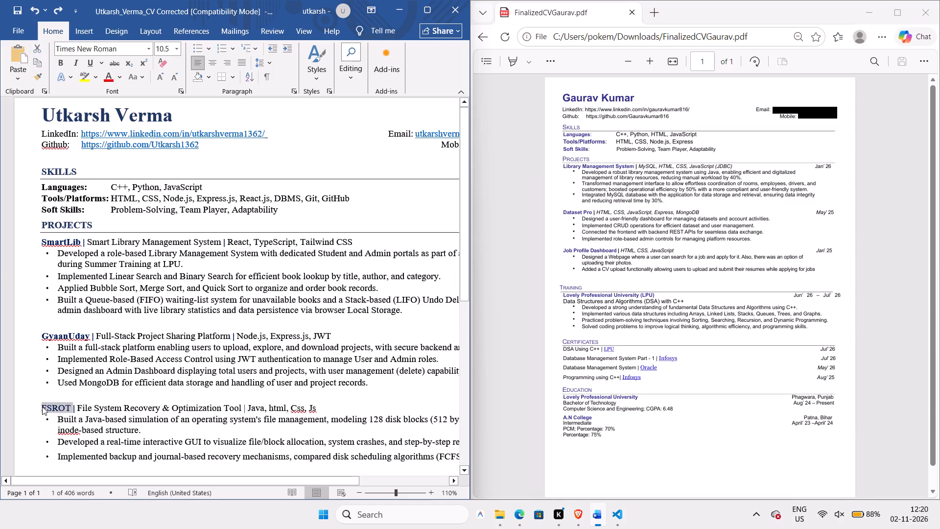
{"action": "key", "text": "ctrl+v"}
{"action": "key", "text": "BackSpace"}
{"action": "key", "text": "BackSpace"}
{"action": "key", "text": "BackSpace"}
{"action": "key", "text": "BackSpace"}
{"action": "key", "text": "BackSpace"}
{"action": "key", "text": "BackSpace"}
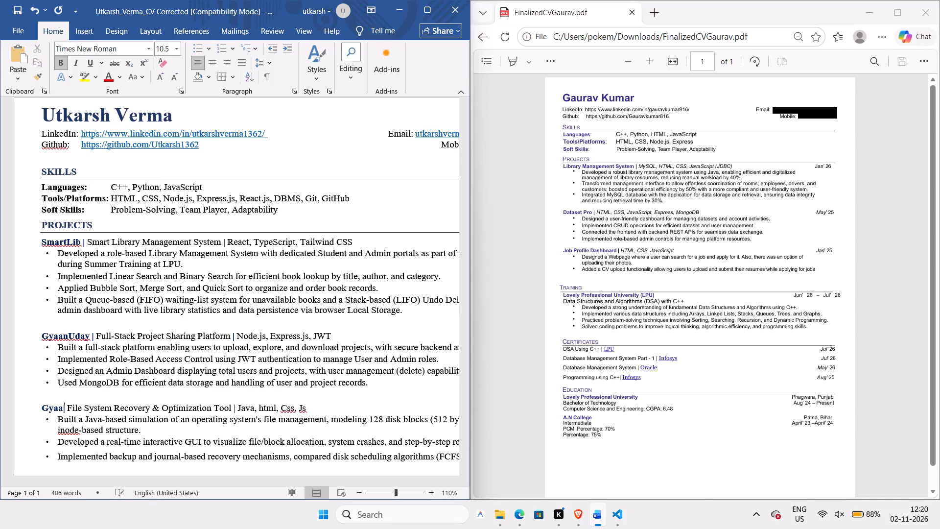
{"action": "key", "text": "BackSpace"}
{"action": "key", "text": "BackSpace"}
{"action": "key", "text": "BackSpace"}
{"action": "key", "text": "BackSpace"}
{"action": "key", "text": "d"}
{"action": "key", "text": "BackSpace"}
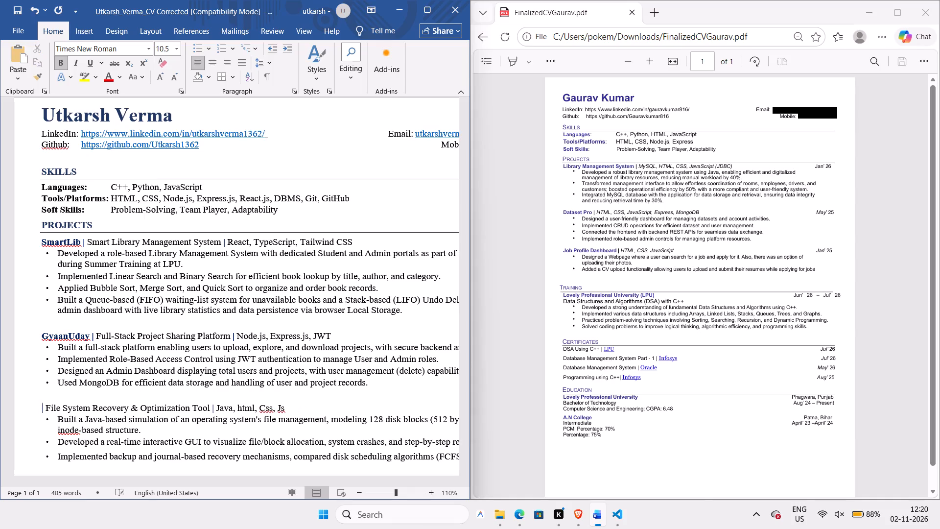
{"action": "type", "text": "FSROT"}
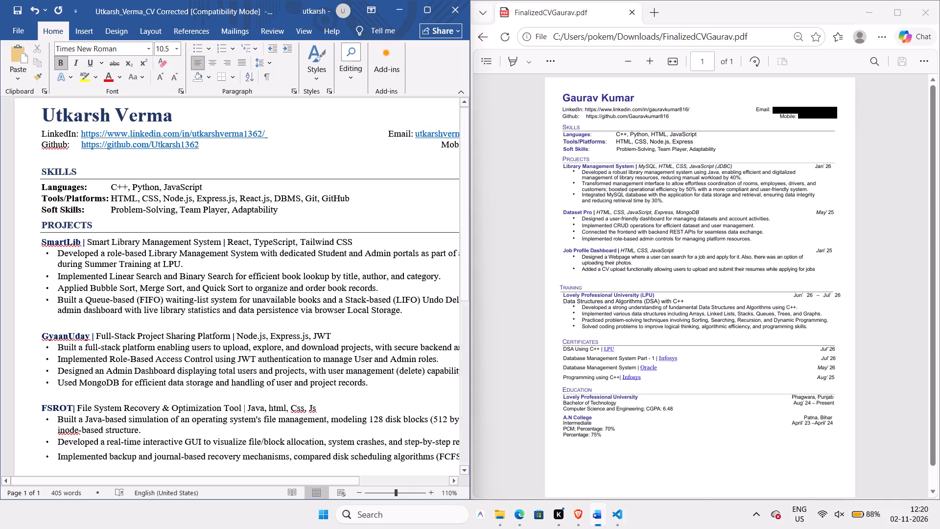
{"action": "key", "text": "space"}
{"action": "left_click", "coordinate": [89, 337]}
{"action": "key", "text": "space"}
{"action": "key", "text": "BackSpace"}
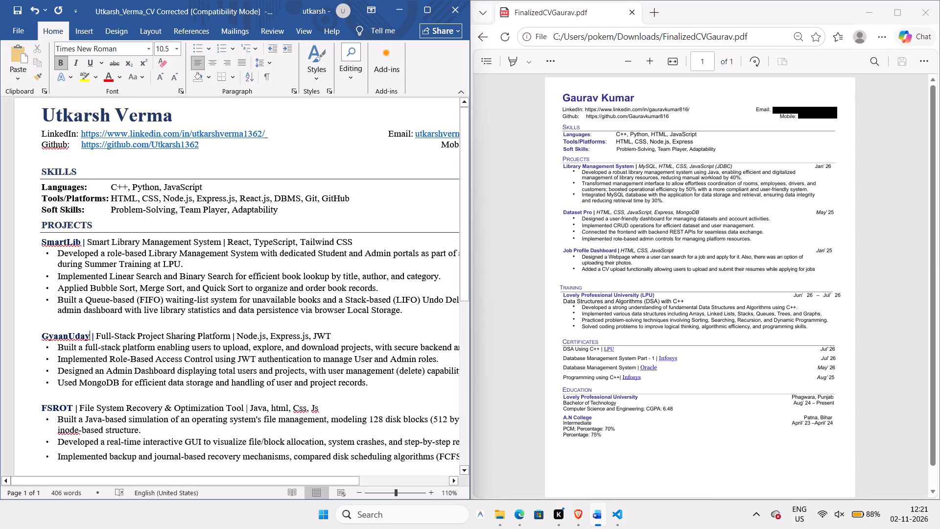
Examine the Word CV at 80% zoom, from the projects section through to education.
{"action": "scroll", "coordinate": [118, 290], "scroll_direction": "down", "scroll_amount": 1, "text": "ctrl"}
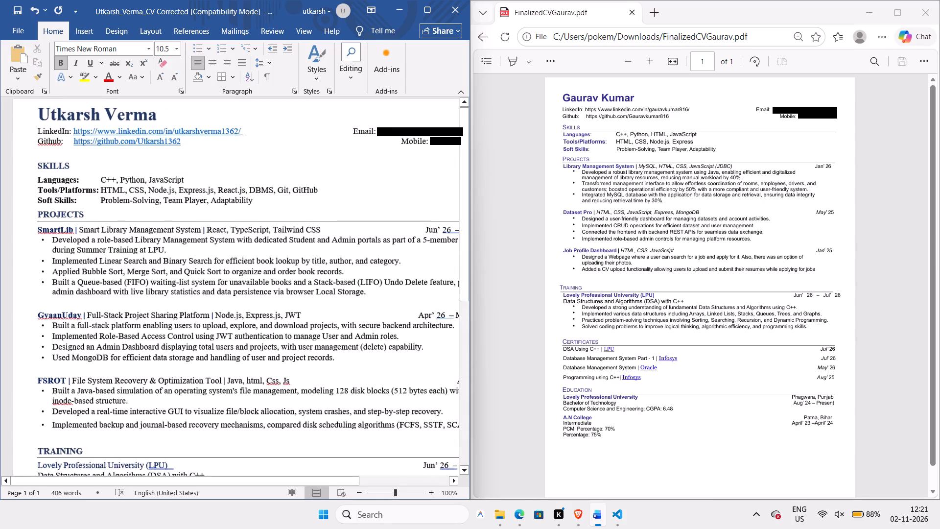
{"action": "scroll", "coordinate": [118, 290], "scroll_direction": "down", "scroll_amount": 3, "text": "ctrl"}
{"action": "scroll", "coordinate": [158, 241], "scroll_direction": "up", "scroll_amount": 1, "text": "ctrl"}
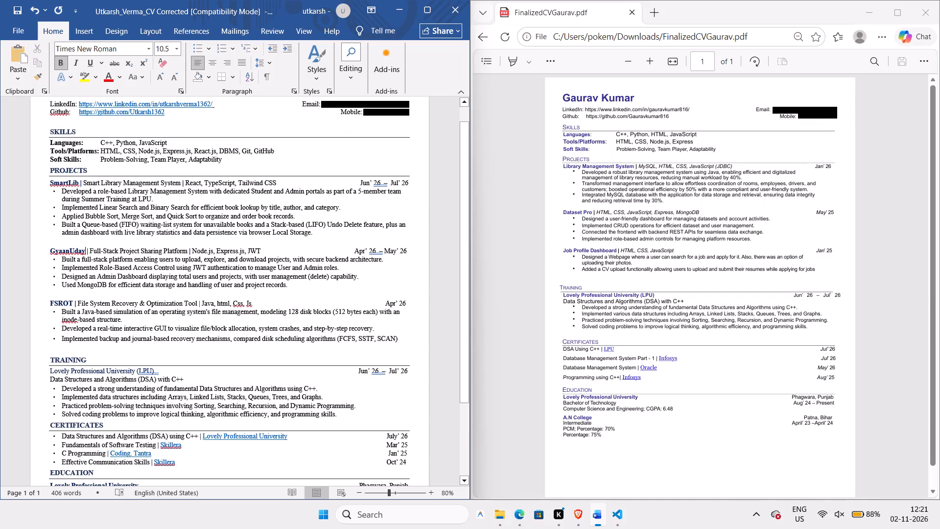
{"action": "scroll", "coordinate": [158, 241], "scroll_direction": "down", "scroll_amount": 3}
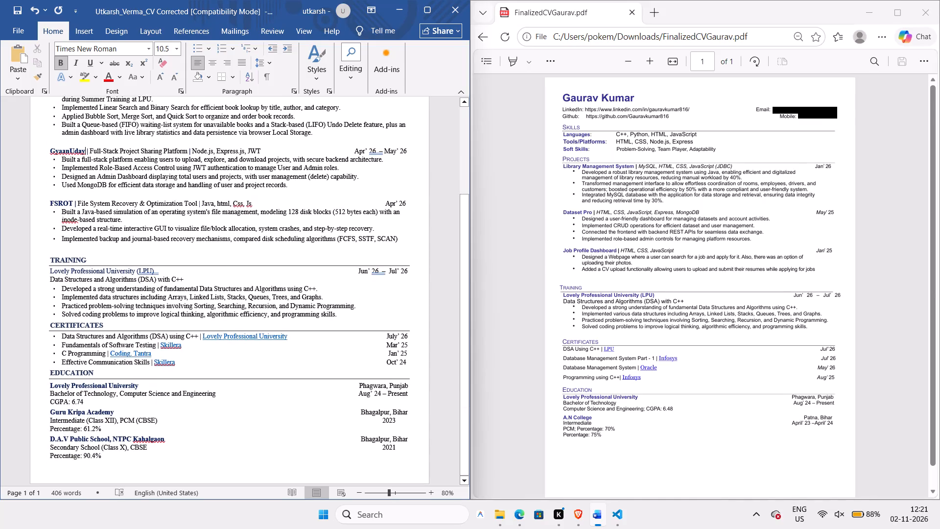
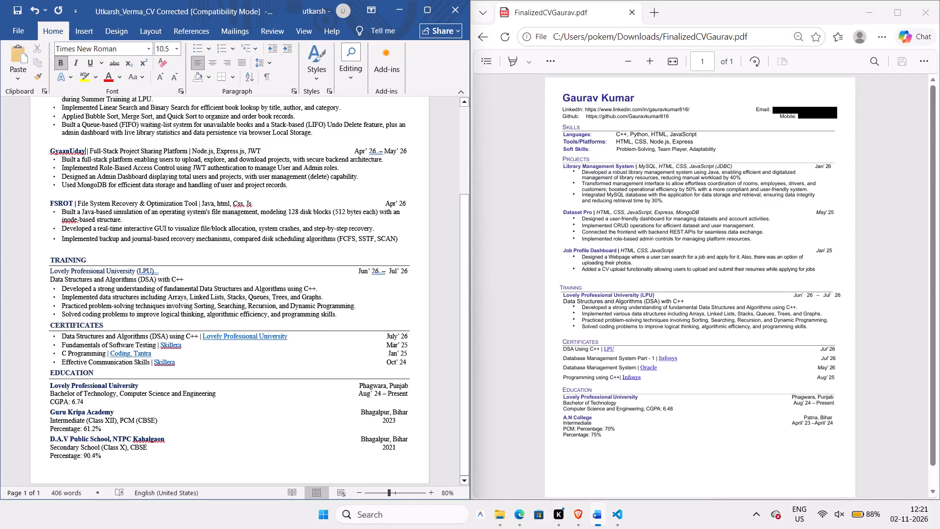
Add one space after the Languages, Tools/Platforms and Soft Skills labels in the Word CV to align their values.
{"action": "scroll", "coordinate": [157, 195], "scroll_direction": "up", "scroll_amount": 4}
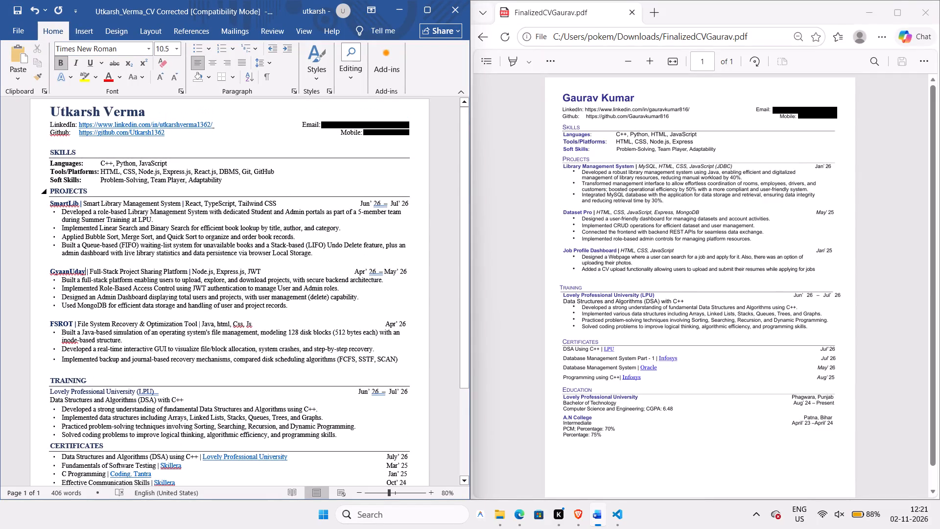
{"action": "left_click", "coordinate": [99, 161]}
{"action": "key", "text": "space"}
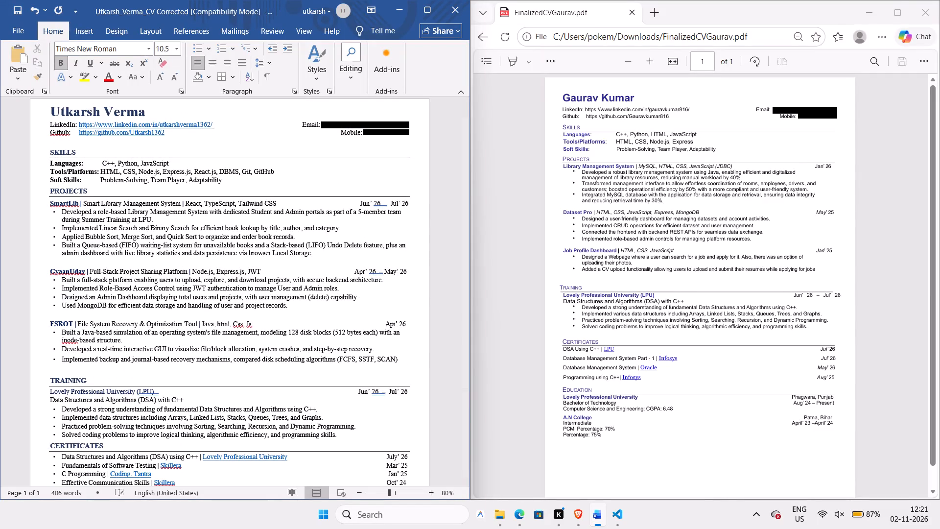
{"action": "left_click", "coordinate": [101, 170]}
{"action": "key", "text": "space"}
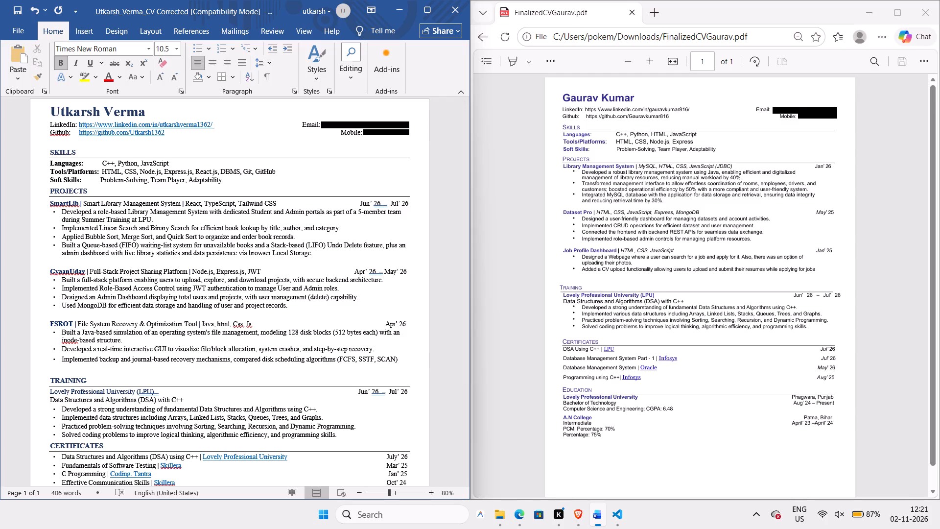
{"action": "left_click", "coordinate": [98, 182]}
{"action": "key", "text": "space"}
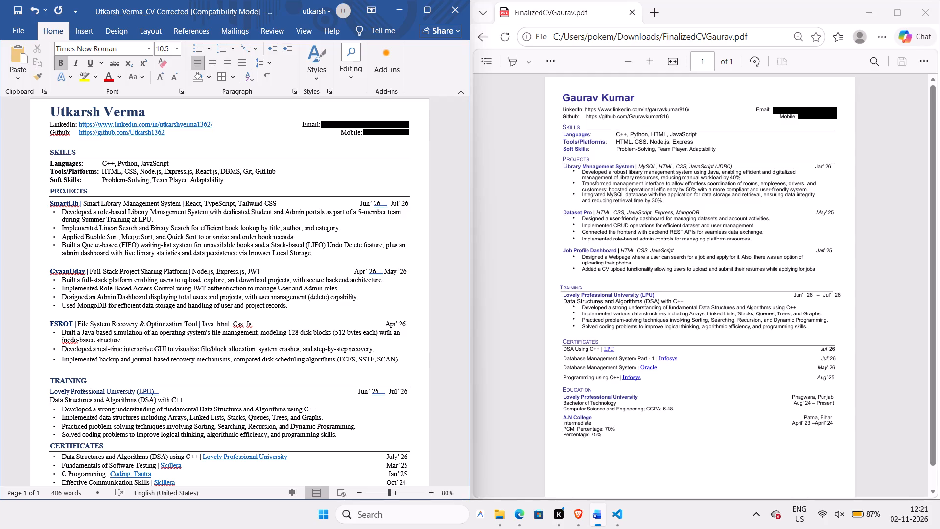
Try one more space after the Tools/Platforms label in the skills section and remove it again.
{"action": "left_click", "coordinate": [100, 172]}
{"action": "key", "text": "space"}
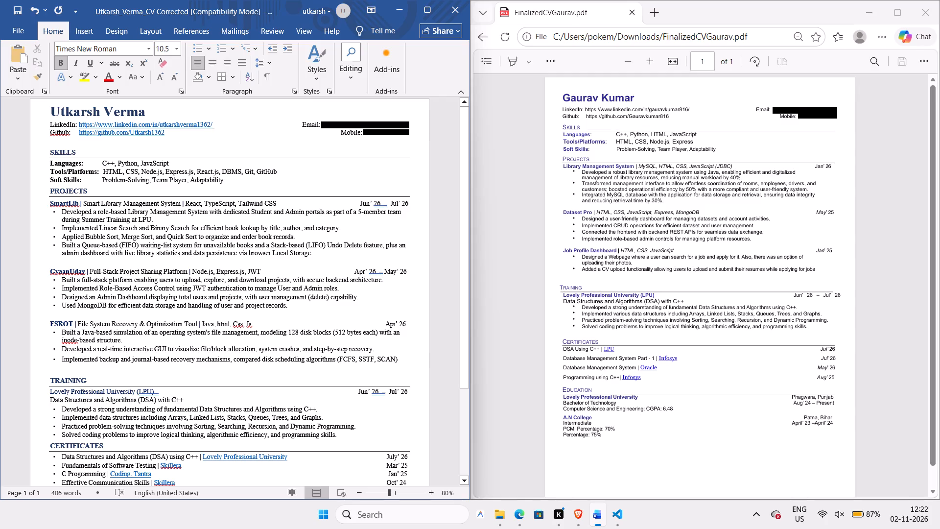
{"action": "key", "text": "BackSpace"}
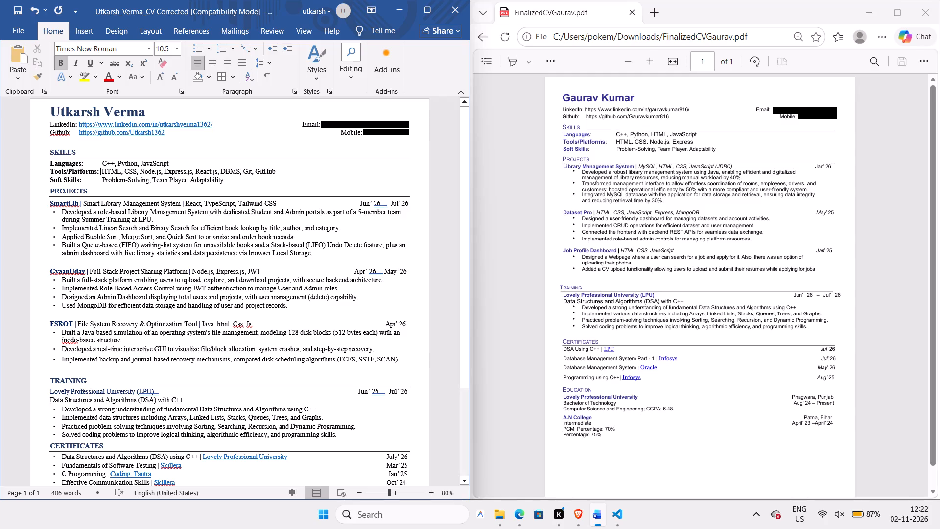
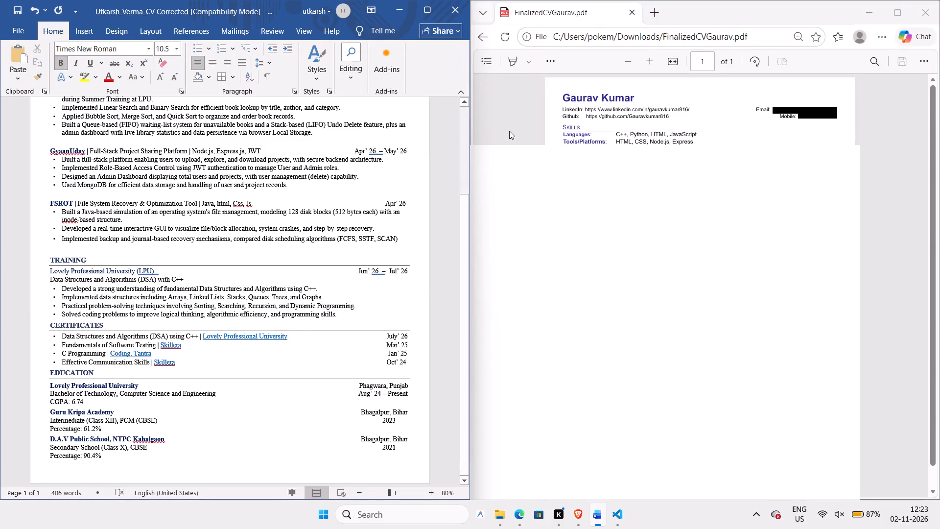
Switch to the reference CV PDF in Edge and compare its lower sections, through Education, with the Word CV.
{"action": "left_click", "coordinate": [518, 68]}
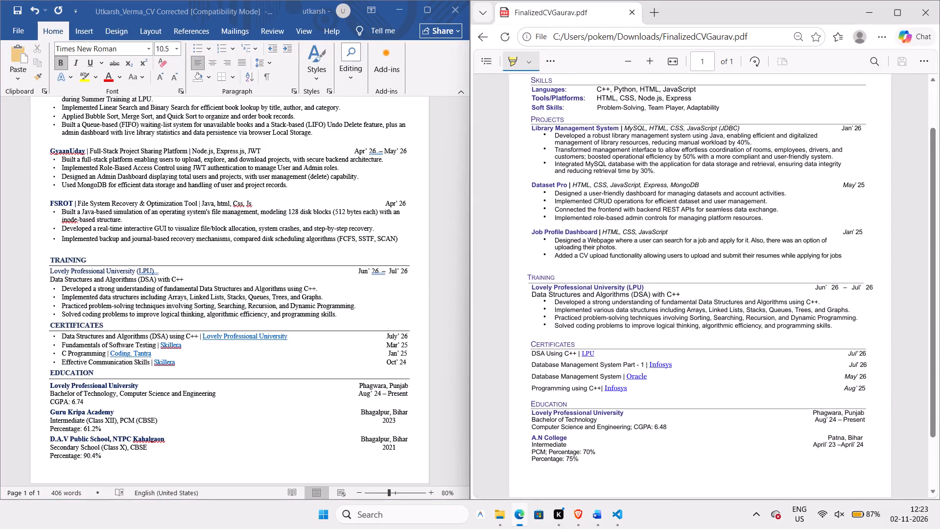
{"action": "scroll", "coordinate": [455, 349], "scroll_direction": "down", "scroll_amount": 2}
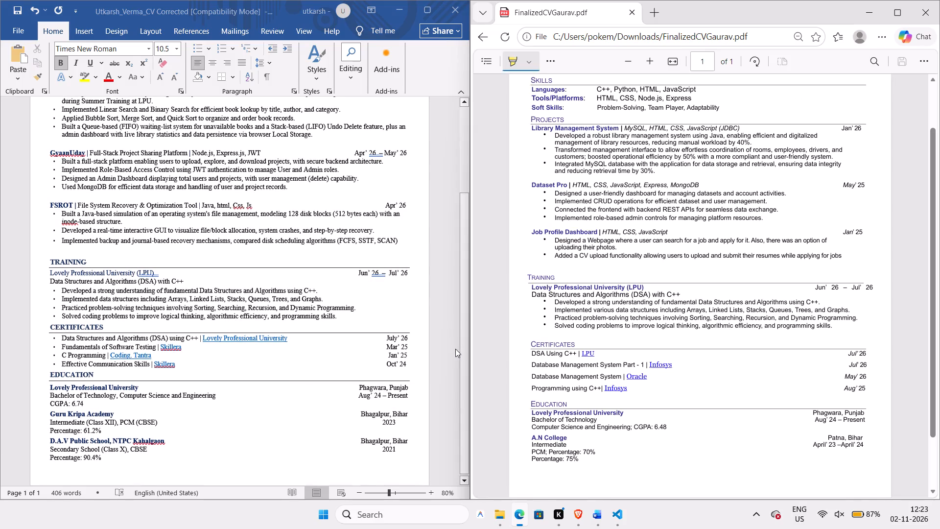
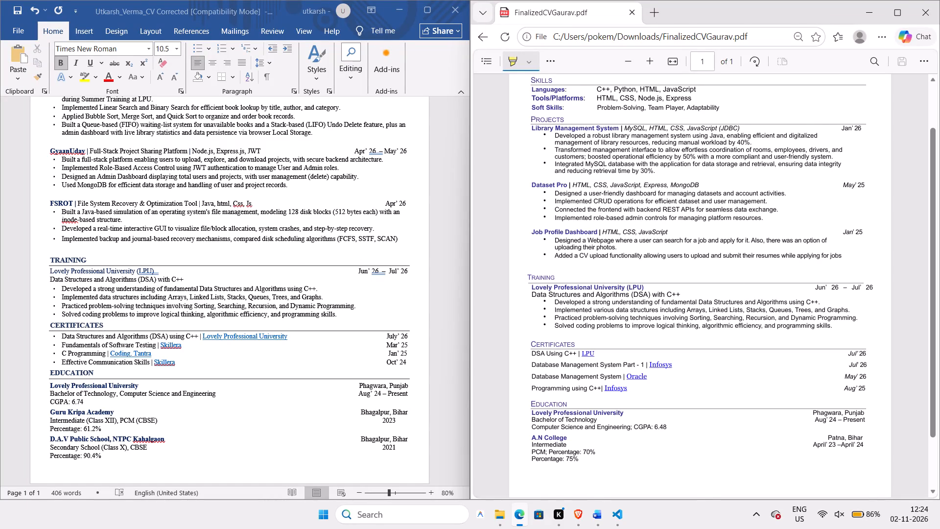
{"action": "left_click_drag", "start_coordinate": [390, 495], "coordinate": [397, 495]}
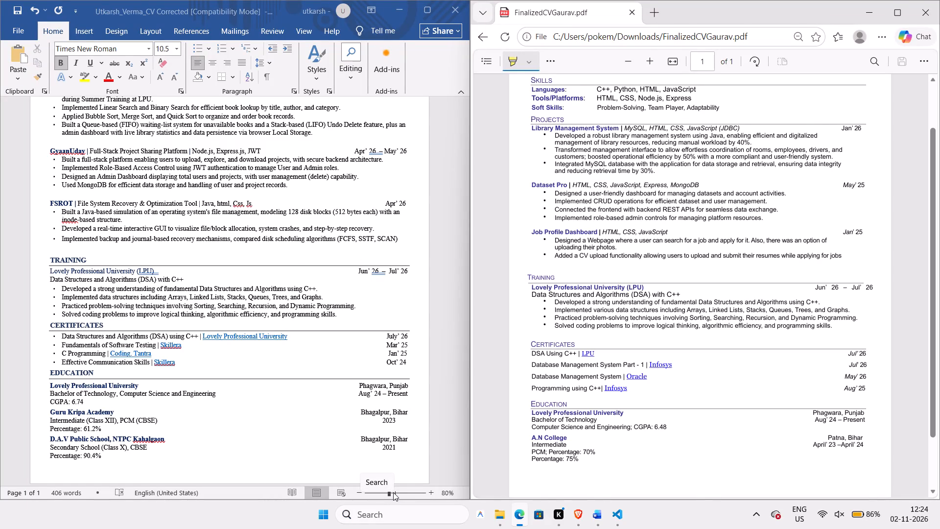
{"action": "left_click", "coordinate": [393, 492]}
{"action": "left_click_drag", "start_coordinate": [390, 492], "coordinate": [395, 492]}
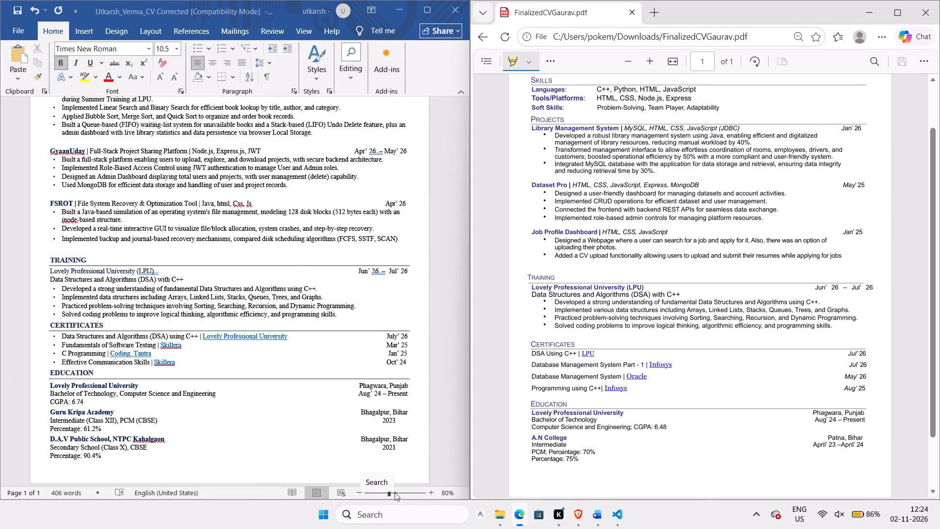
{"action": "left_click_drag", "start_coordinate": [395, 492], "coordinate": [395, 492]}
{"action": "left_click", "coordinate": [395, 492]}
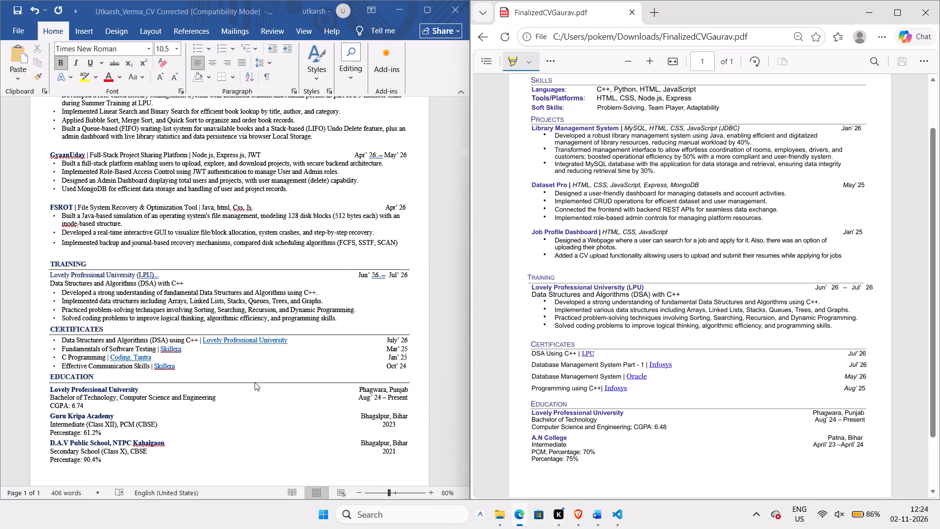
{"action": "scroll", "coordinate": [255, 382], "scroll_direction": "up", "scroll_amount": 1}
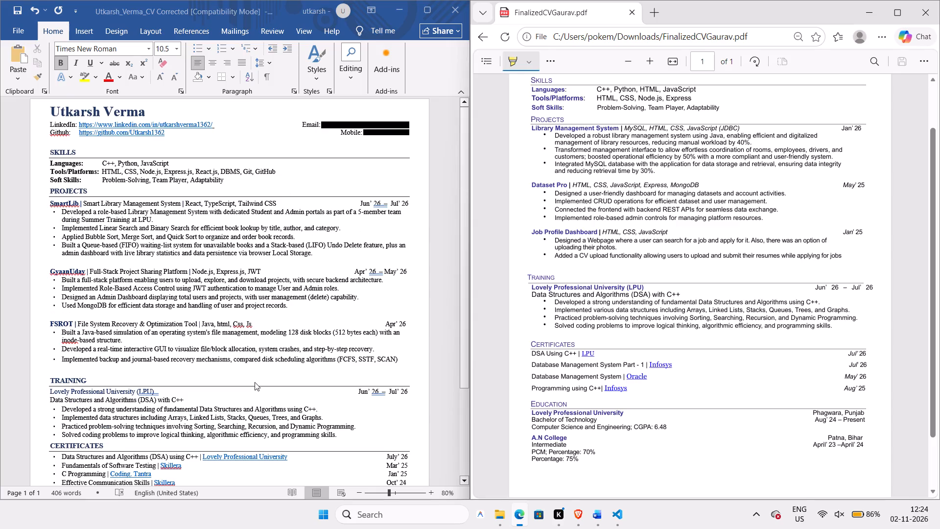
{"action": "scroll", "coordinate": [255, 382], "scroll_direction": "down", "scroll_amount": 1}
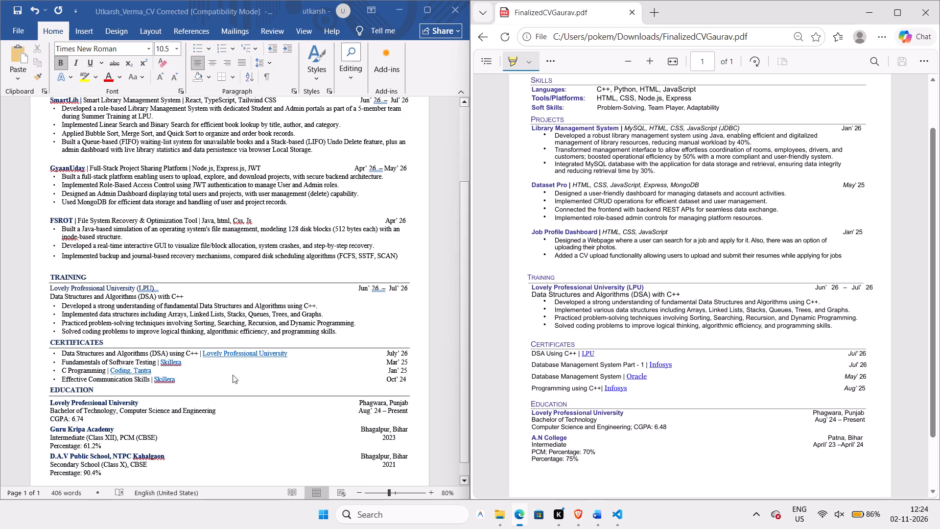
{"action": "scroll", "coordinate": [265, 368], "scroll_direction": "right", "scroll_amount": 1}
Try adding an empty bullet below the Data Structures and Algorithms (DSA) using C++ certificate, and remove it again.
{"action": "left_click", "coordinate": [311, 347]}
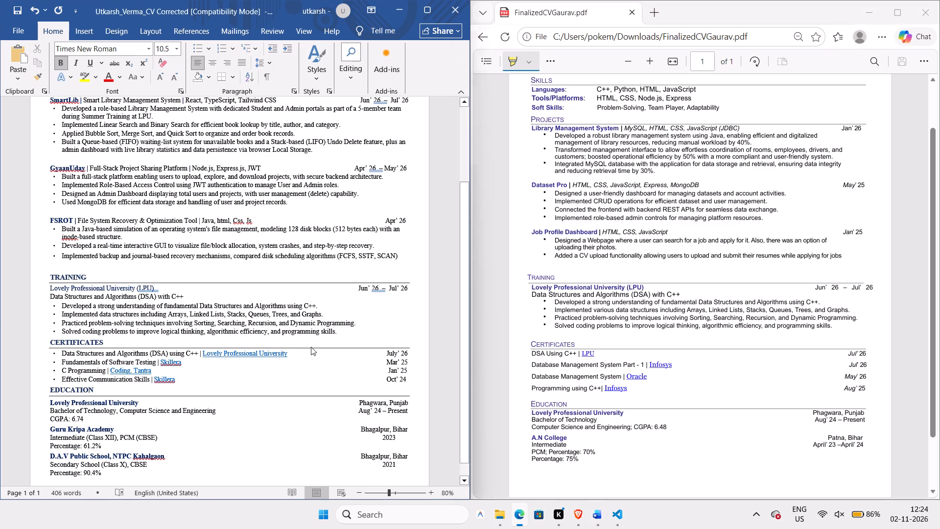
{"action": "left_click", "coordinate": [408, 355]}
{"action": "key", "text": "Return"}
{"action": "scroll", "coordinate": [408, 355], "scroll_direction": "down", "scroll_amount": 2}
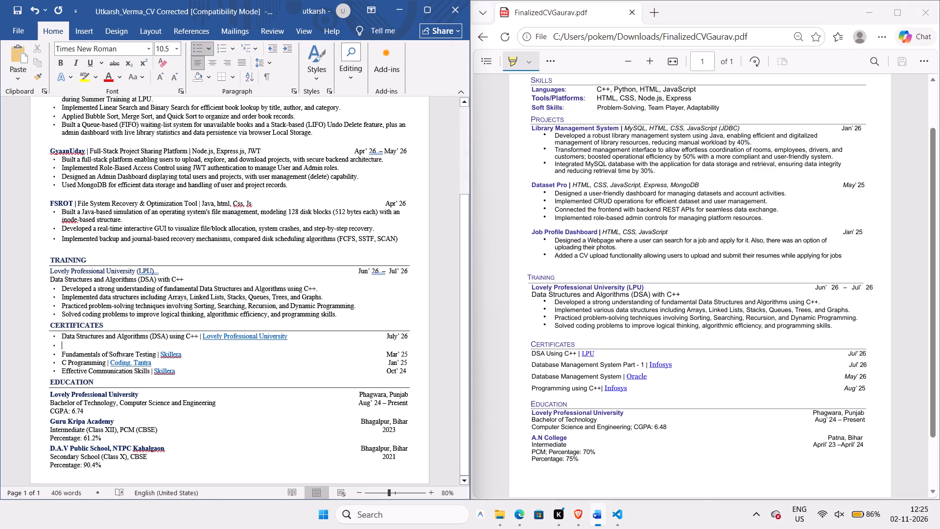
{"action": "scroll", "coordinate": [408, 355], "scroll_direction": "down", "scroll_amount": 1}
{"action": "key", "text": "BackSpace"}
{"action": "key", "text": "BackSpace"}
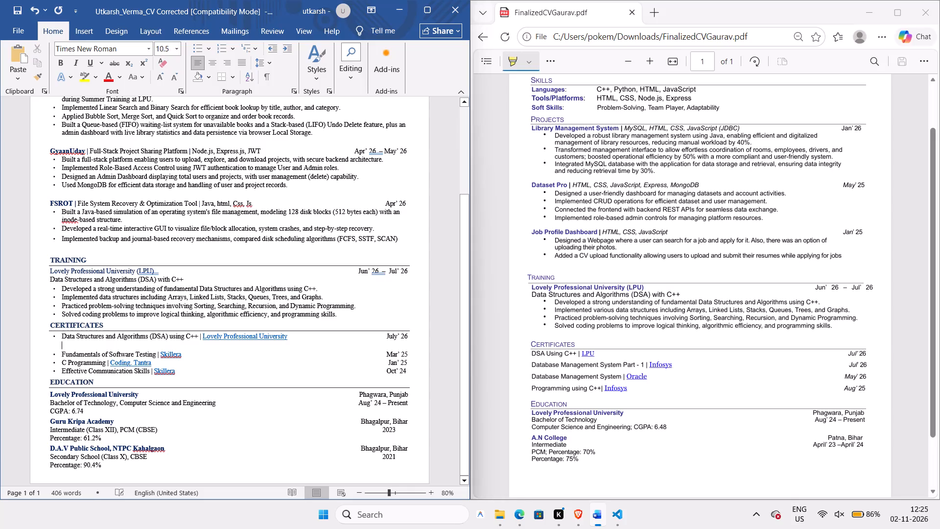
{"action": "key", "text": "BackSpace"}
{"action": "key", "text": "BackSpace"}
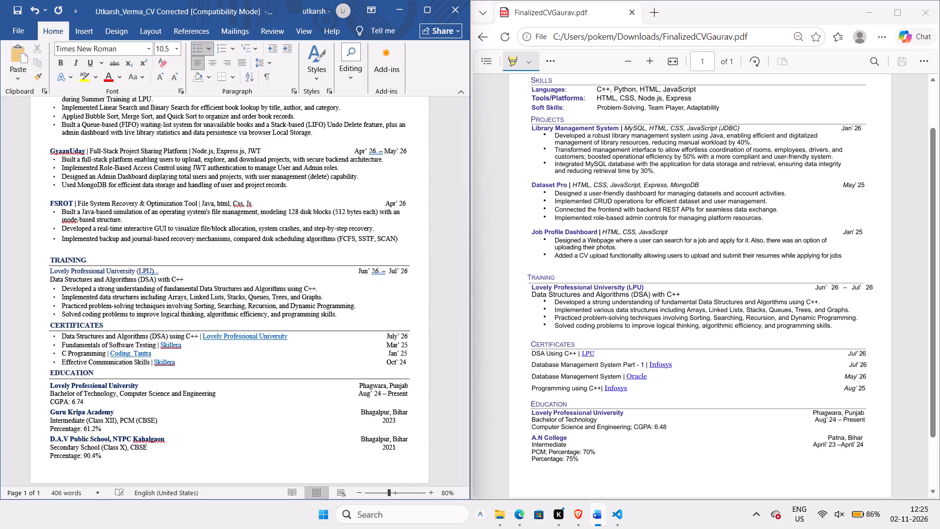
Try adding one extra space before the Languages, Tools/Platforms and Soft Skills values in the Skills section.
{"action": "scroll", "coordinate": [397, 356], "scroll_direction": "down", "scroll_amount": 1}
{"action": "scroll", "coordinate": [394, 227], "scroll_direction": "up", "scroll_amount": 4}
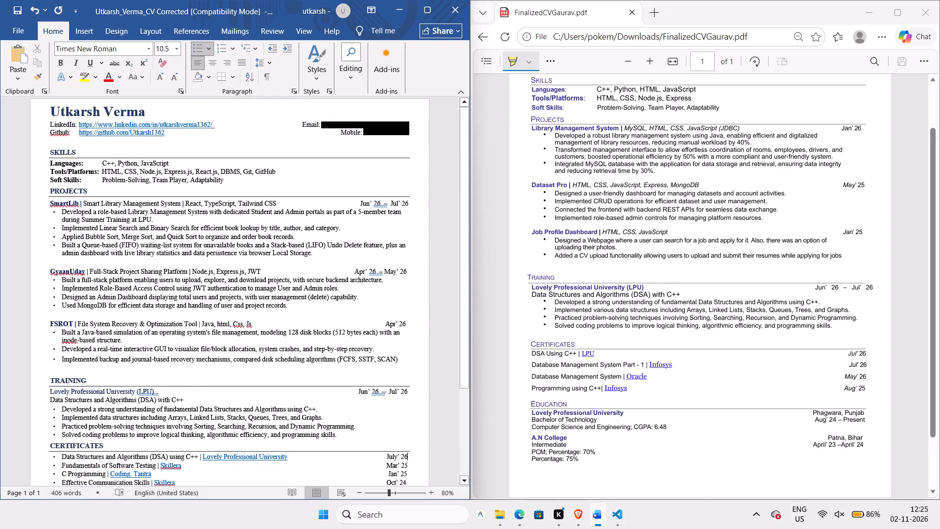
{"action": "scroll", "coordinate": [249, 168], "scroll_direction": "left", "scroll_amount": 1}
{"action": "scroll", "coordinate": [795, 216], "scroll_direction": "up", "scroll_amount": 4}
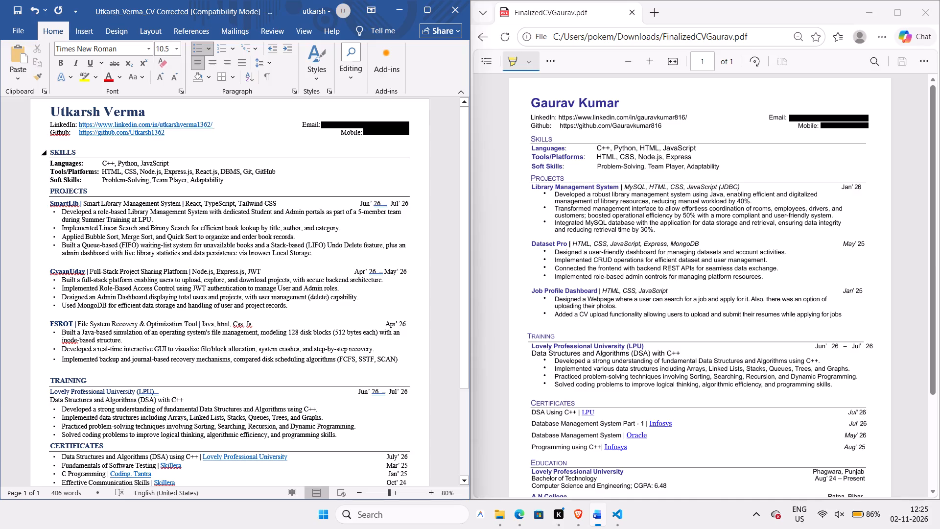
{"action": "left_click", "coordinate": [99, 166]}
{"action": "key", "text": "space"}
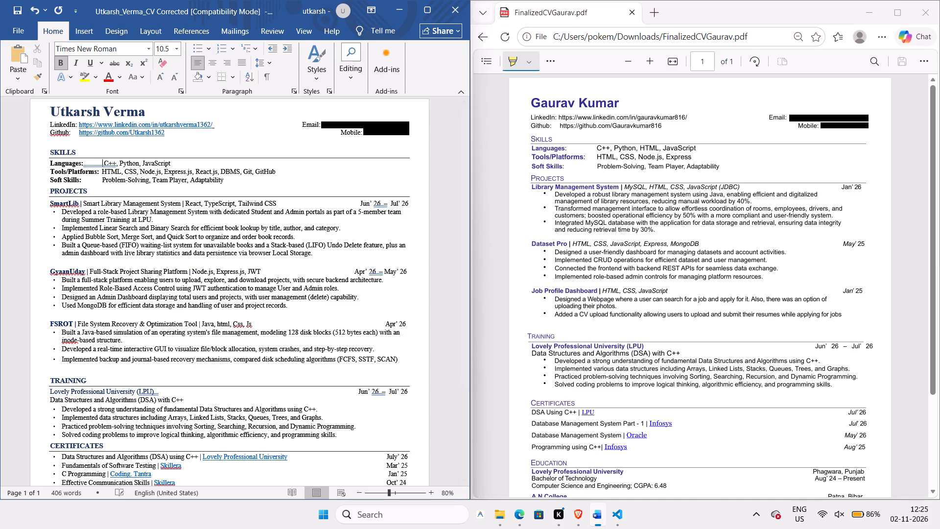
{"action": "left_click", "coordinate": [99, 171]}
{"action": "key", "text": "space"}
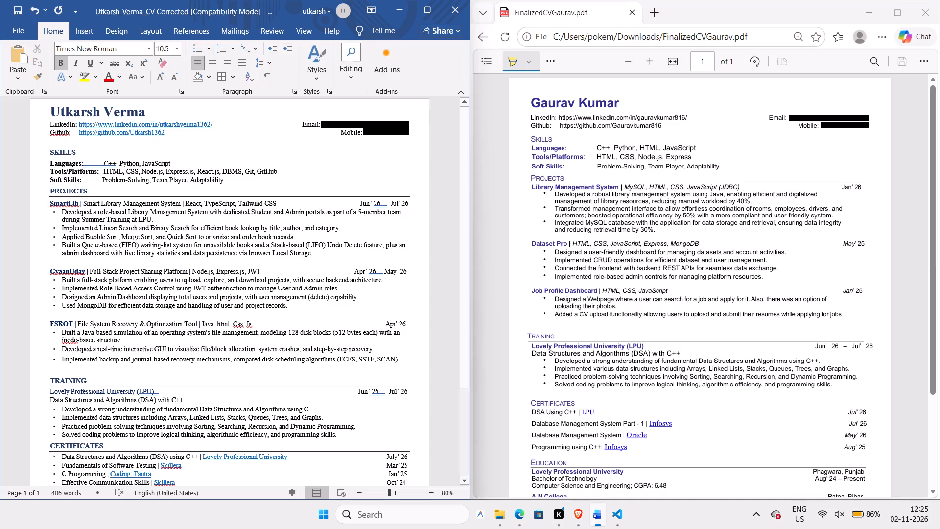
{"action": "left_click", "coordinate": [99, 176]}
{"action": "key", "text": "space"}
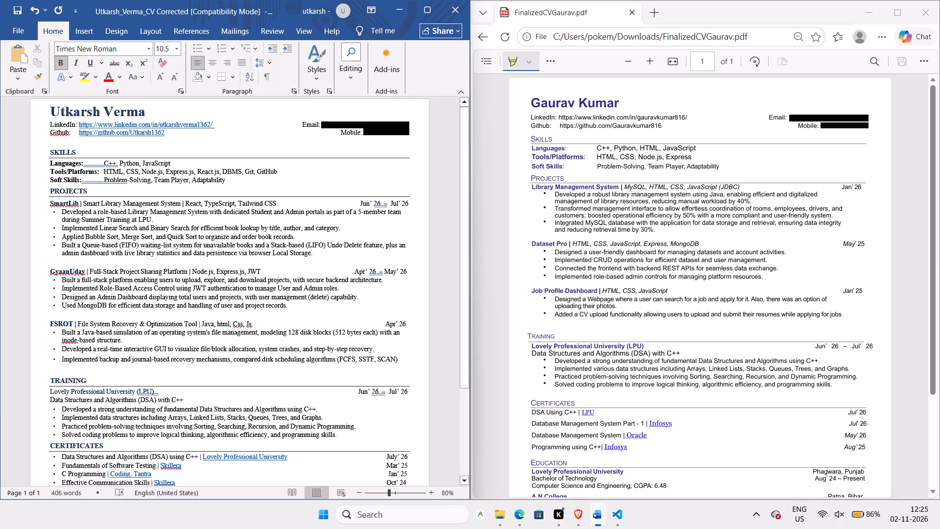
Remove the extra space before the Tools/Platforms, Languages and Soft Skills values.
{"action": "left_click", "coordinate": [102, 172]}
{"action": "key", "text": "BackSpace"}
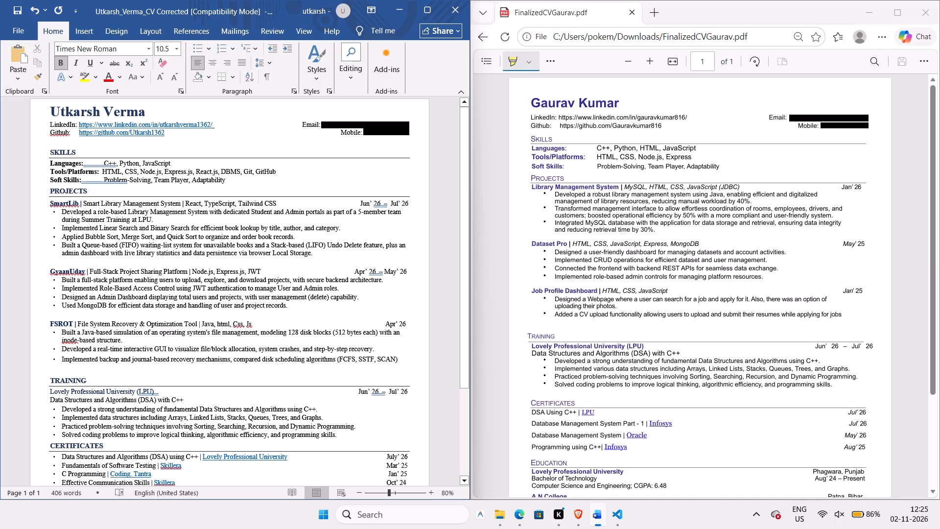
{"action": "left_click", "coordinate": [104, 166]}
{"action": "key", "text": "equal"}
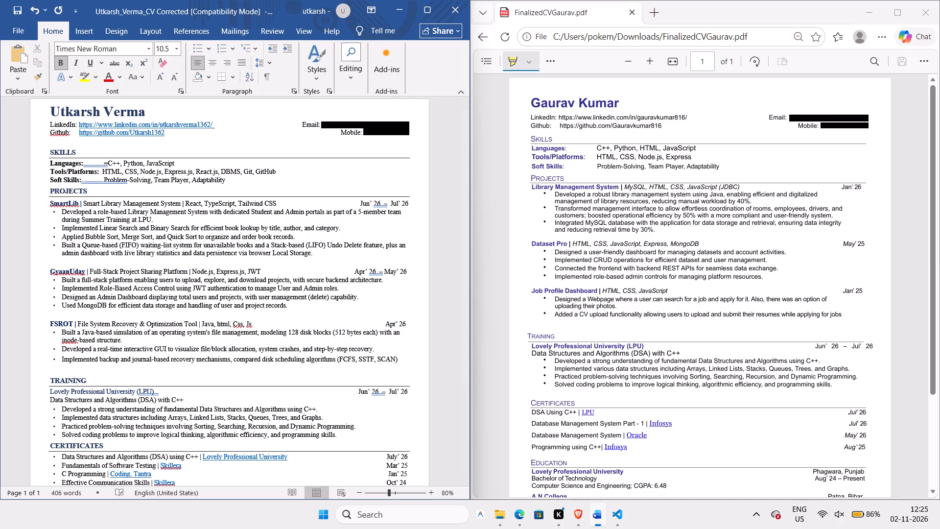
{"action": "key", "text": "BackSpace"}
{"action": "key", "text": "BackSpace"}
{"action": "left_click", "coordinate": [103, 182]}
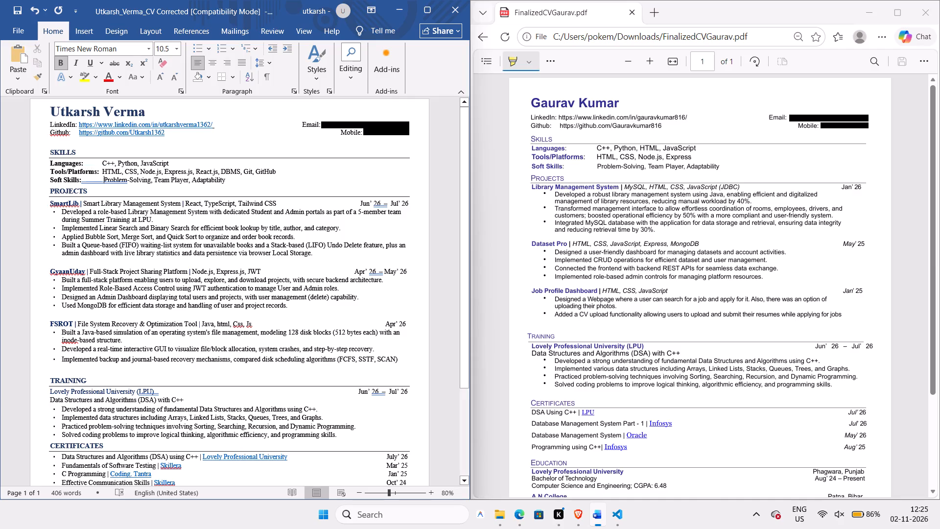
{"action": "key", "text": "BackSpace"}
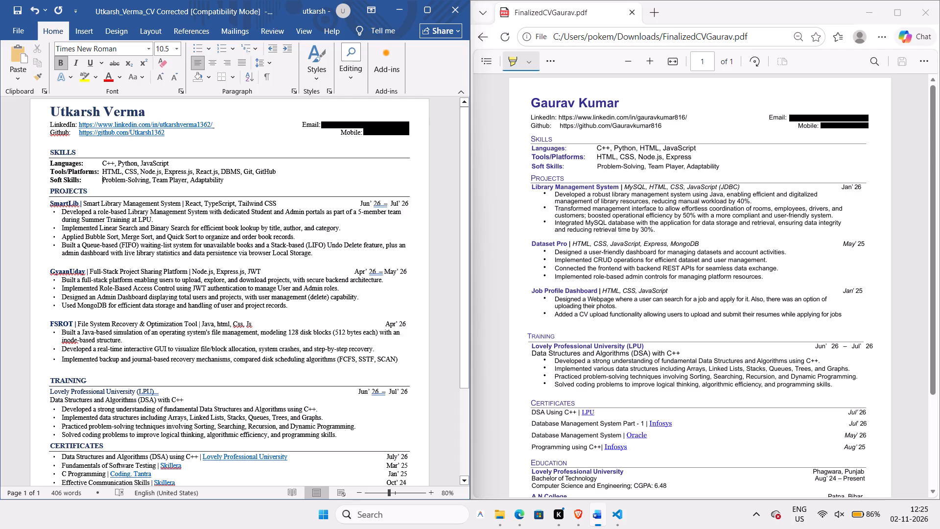
Review the Word CV from Skills through Education against the layout of the reference CV.
{"action": "scroll", "coordinate": [418, 242], "scroll_direction": "down", "scroll_amount": 1}
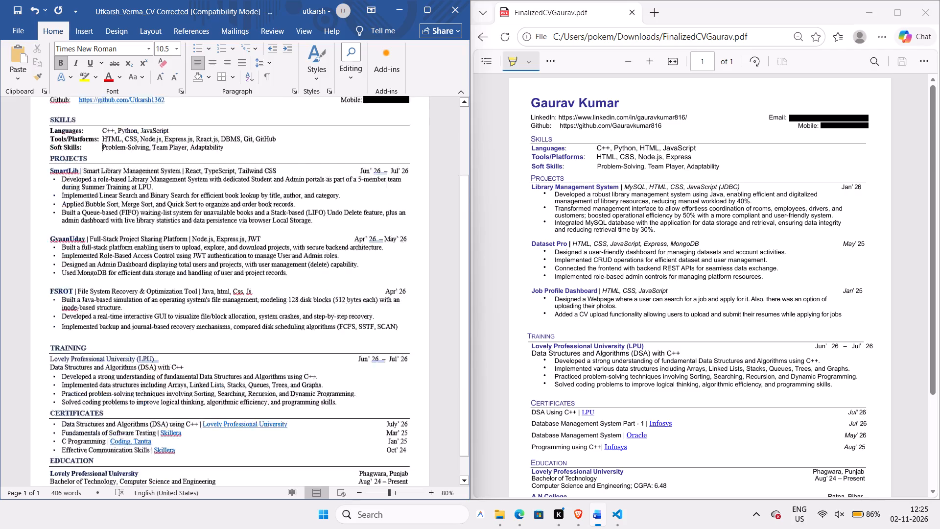
{"action": "scroll", "coordinate": [418, 242], "scroll_direction": "down", "scroll_amount": 2}
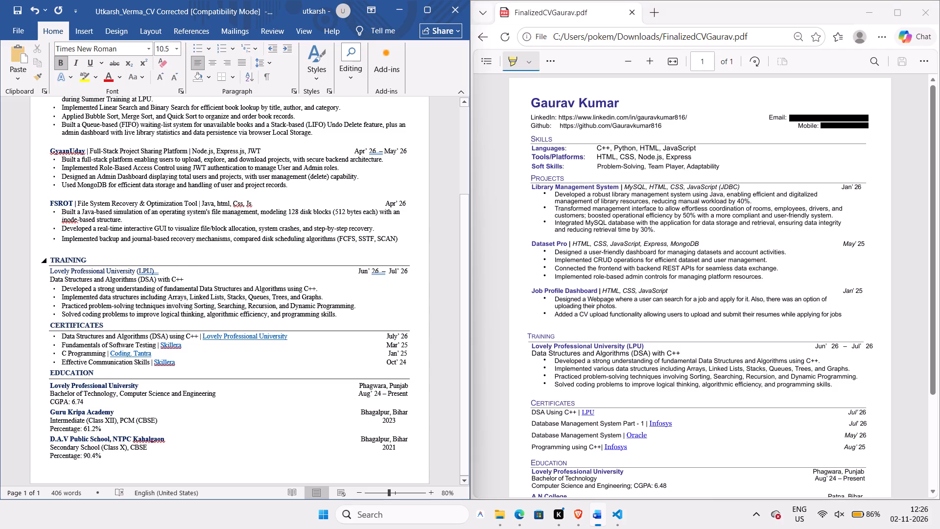
{"action": "scroll", "coordinate": [348, 210], "scroll_direction": "up", "scroll_amount": 2}
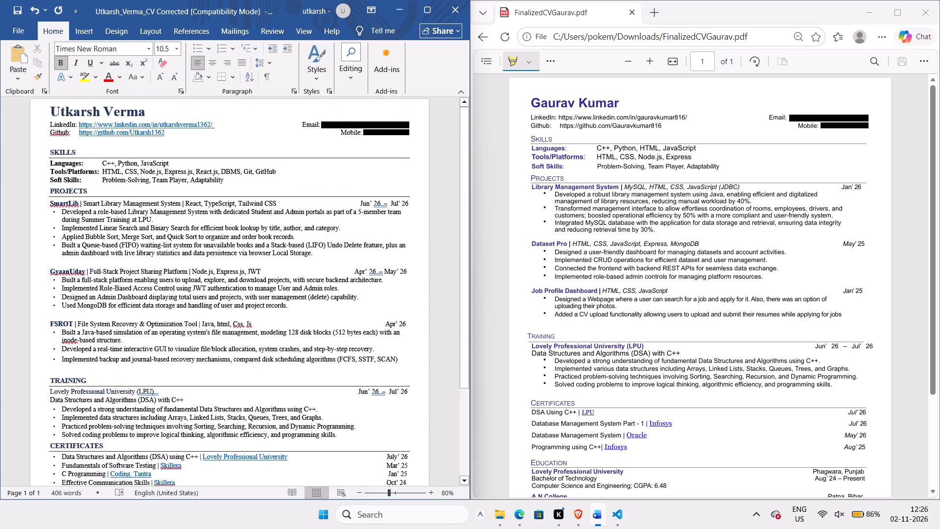
{"action": "scroll", "coordinate": [348, 210], "scroll_direction": "down", "scroll_amount": 3}
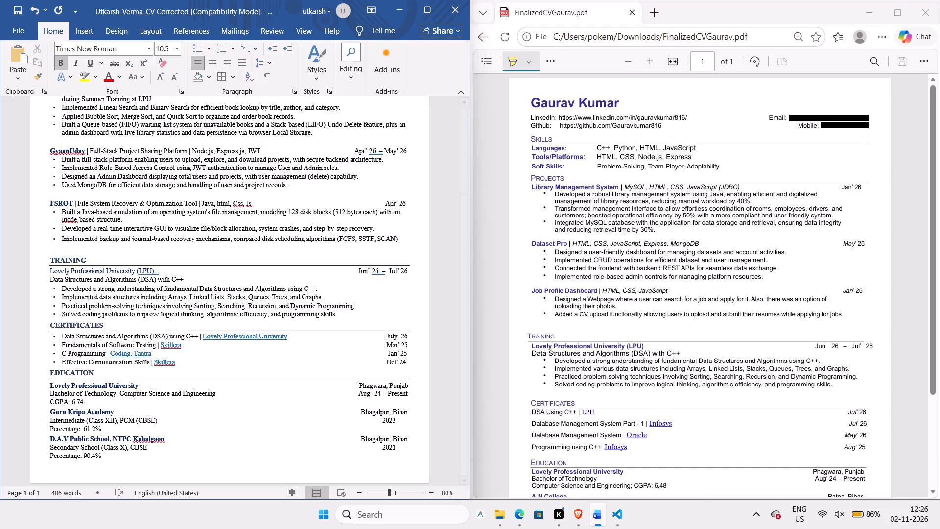
{"action": "scroll", "coordinate": [678, 332], "scroll_direction": "down", "scroll_amount": 1}
{"action": "scroll", "coordinate": [709, 300], "scroll_direction": "up", "scroll_amount": 2}
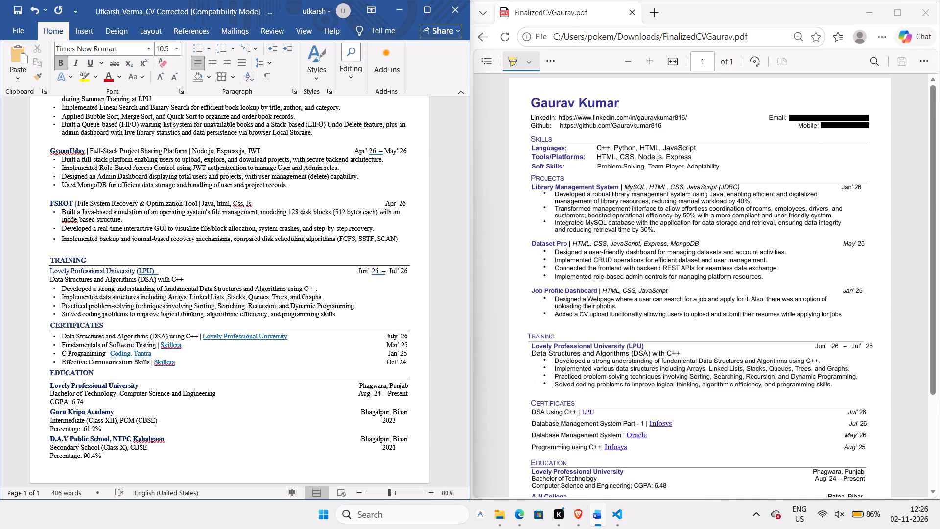
{"action": "scroll", "coordinate": [709, 300], "scroll_direction": "up", "scroll_amount": 1}
{"action": "scroll", "coordinate": [395, 284], "scroll_direction": "up", "scroll_amount": 1}
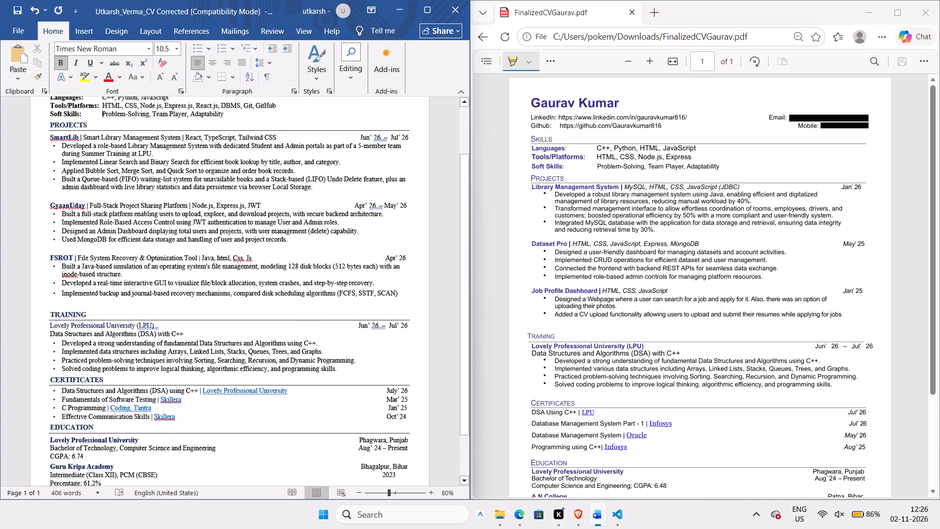
{"action": "scroll", "coordinate": [395, 284], "scroll_direction": "up", "scroll_amount": 3}
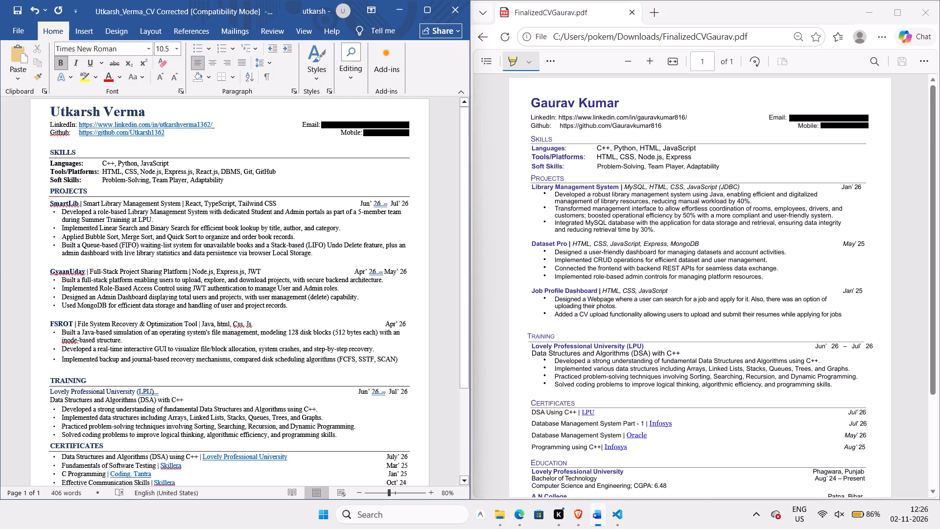
Italicize the descriptions and technology lists following the SmartLib, GyaanUday and FSROT project names.
{"action": "left_click_drag", "start_coordinate": [280, 202], "coordinate": [86, 198]}
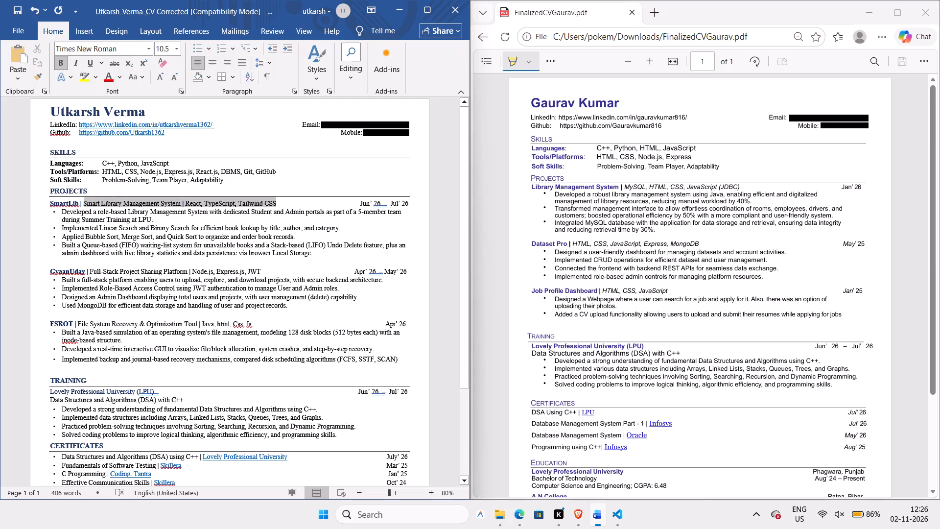
{"action": "left_click_drag", "start_coordinate": [86, 198], "coordinate": [83, 201]}
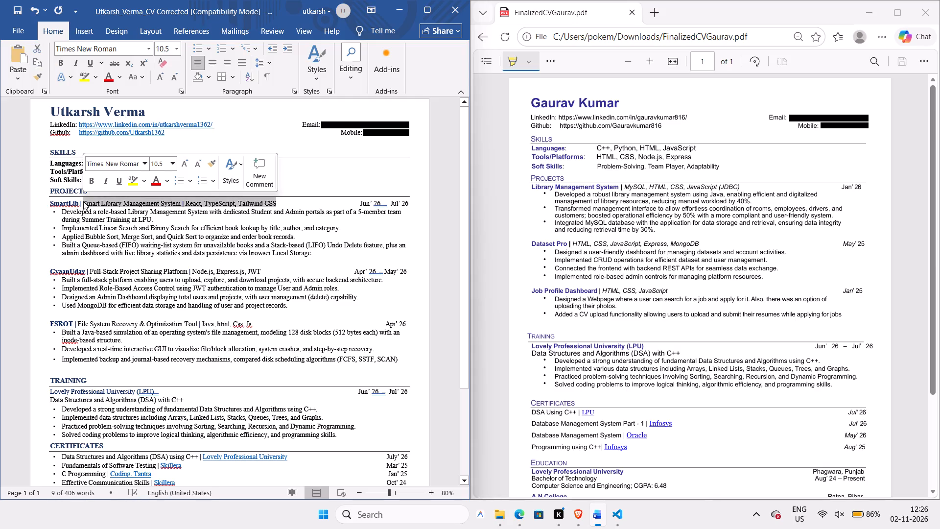
{"action": "left_click", "coordinate": [108, 184]}
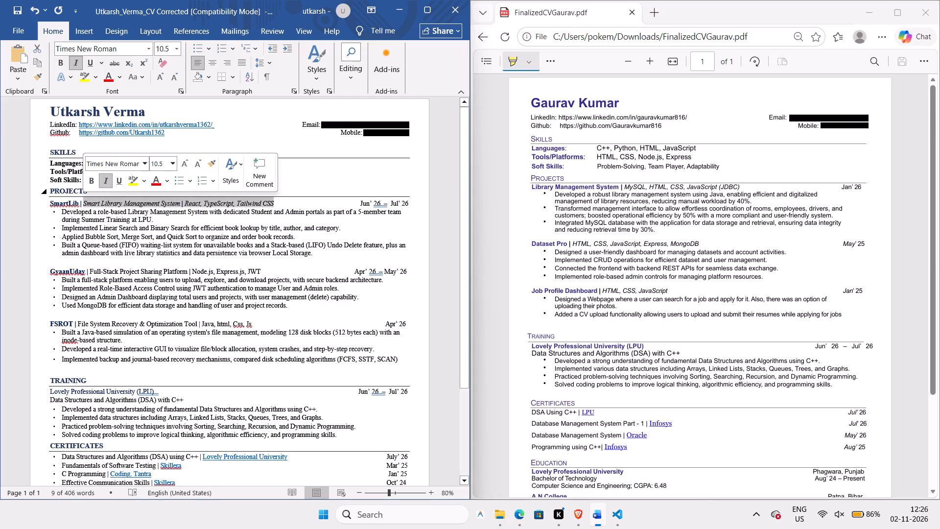
{"action": "left_click_drag", "start_coordinate": [262, 268], "coordinate": [150, 267]}
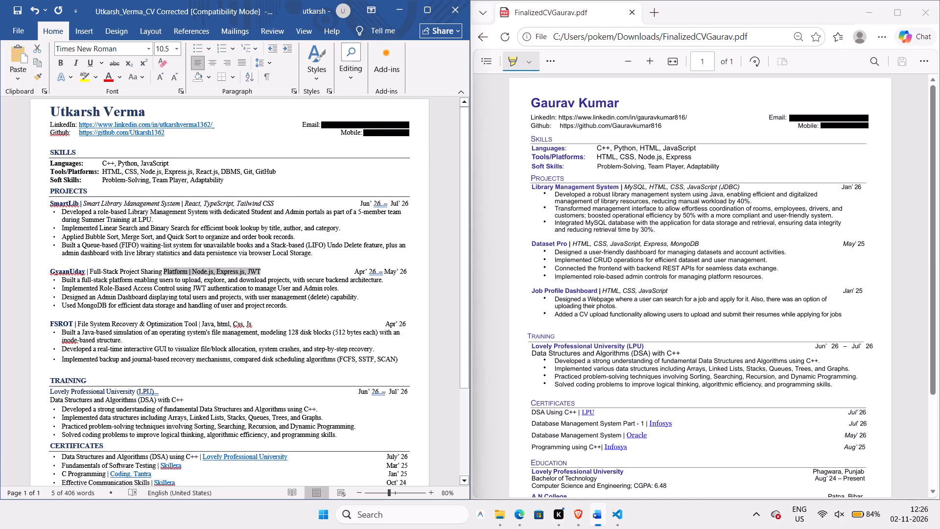
{"action": "left_click_drag", "start_coordinate": [89, 273], "coordinate": [280, 270]}
{"action": "left_click", "coordinate": [303, 248]}
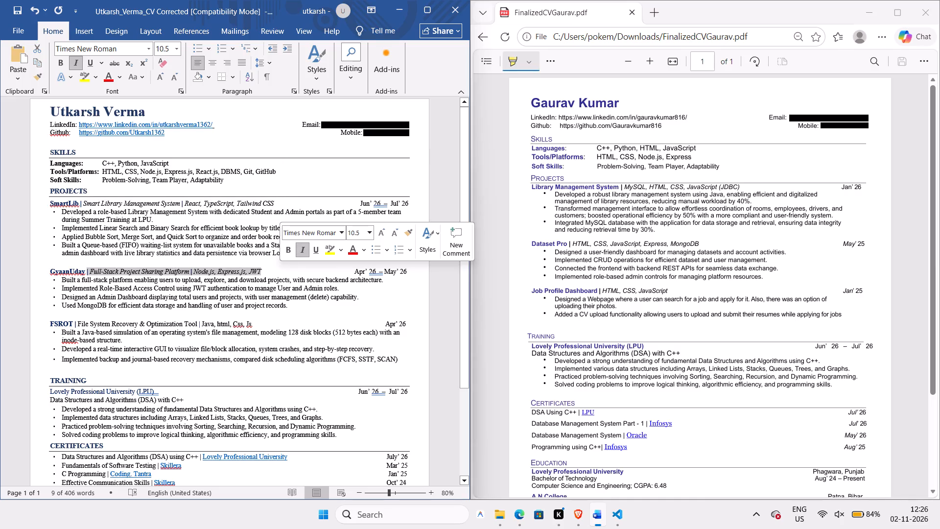
{"action": "left_click", "coordinate": [303, 315]}
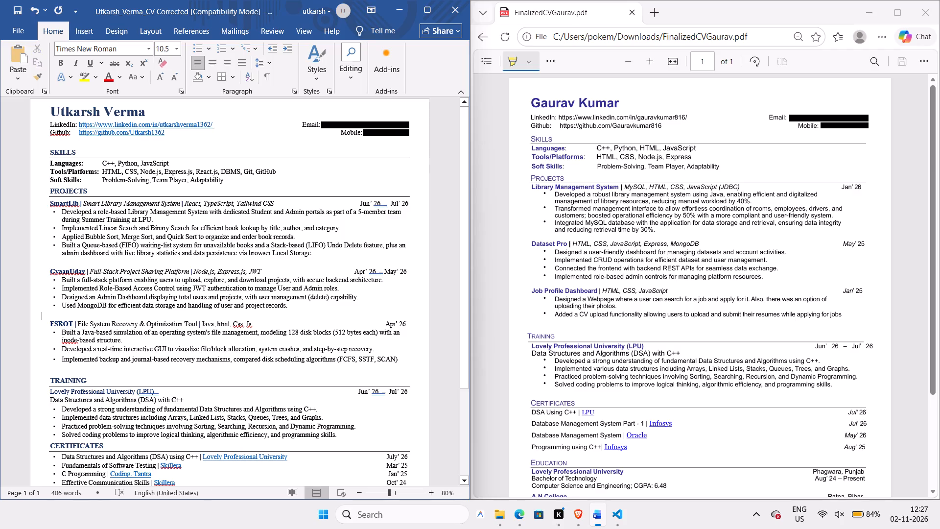
{"action": "left_click_drag", "start_coordinate": [253, 327], "coordinate": [140, 323]}
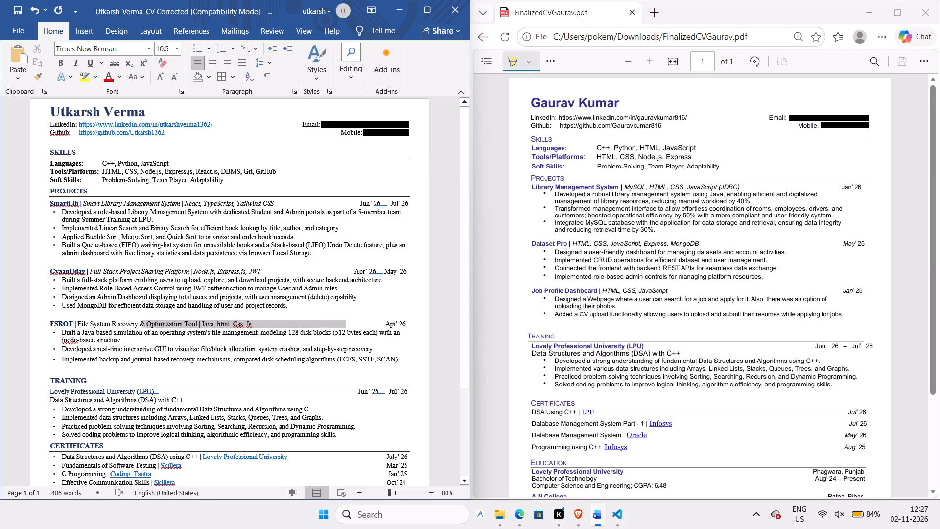
{"action": "left_click_drag", "start_coordinate": [140, 323], "coordinate": [77, 322]}
{"action": "left_click", "coordinate": [101, 304]}
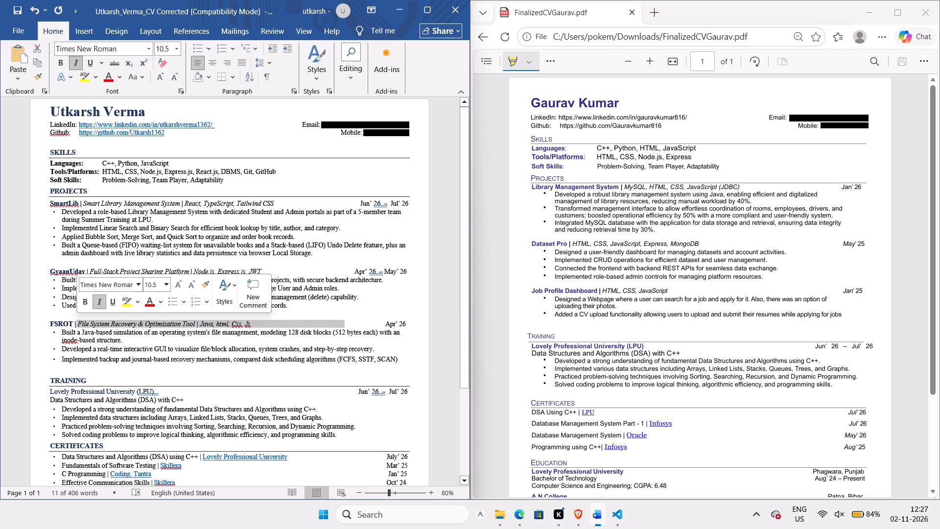
Highlight in yellow the reference PDF's Training text from "understanding of fundamental Data Structures" through "Implemented various data".
{"action": "left_click", "coordinate": [43, 338]}
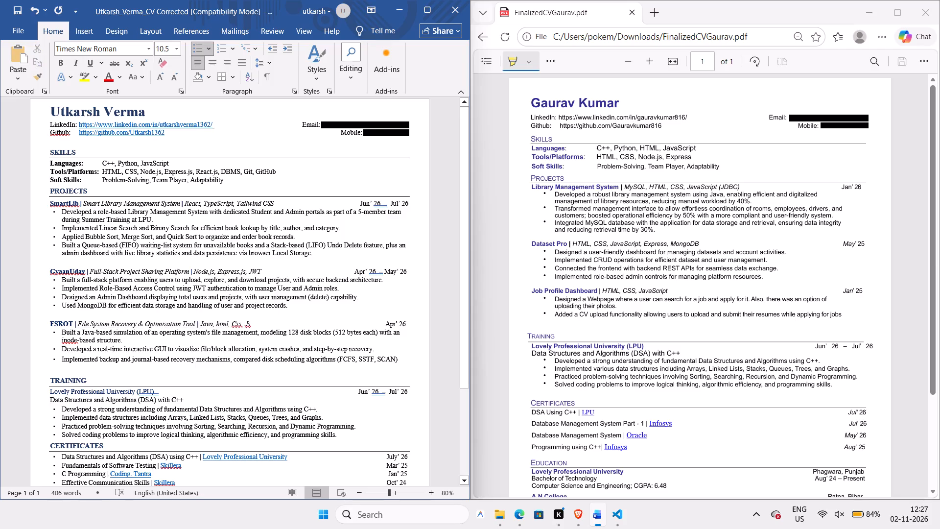
{"action": "scroll", "coordinate": [161, 341], "scroll_direction": "up", "scroll_amount": 3, "text": "ctrl"}
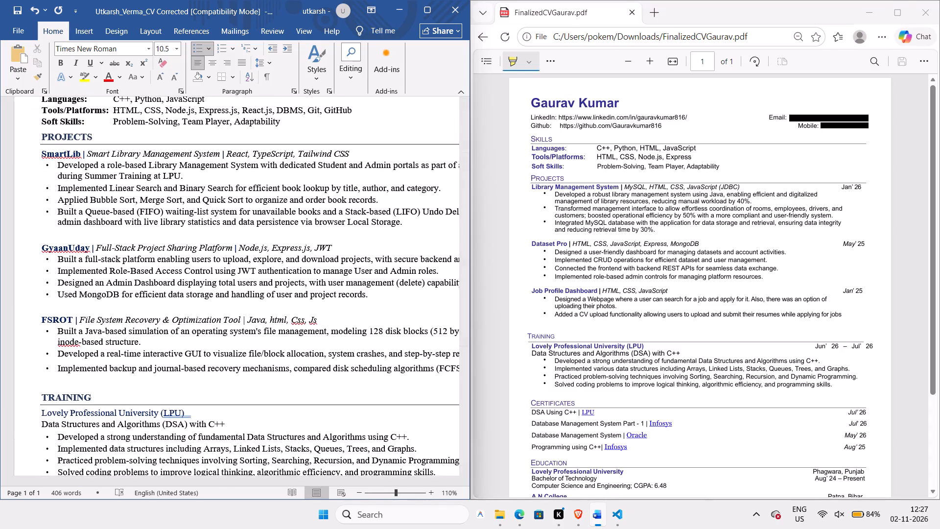
{"action": "left_click_drag", "start_coordinate": [609, 363], "coordinate": [633, 365]}
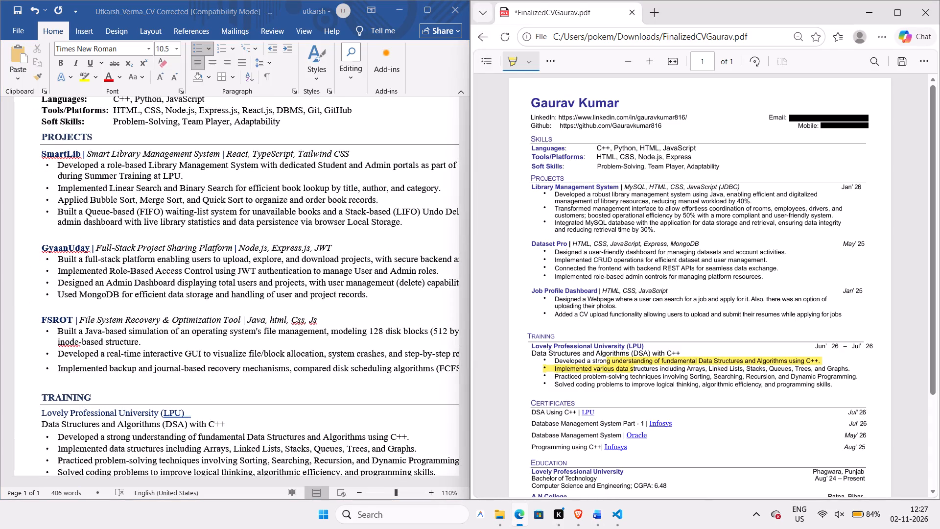
{"action": "right_click", "coordinate": [633, 365]}
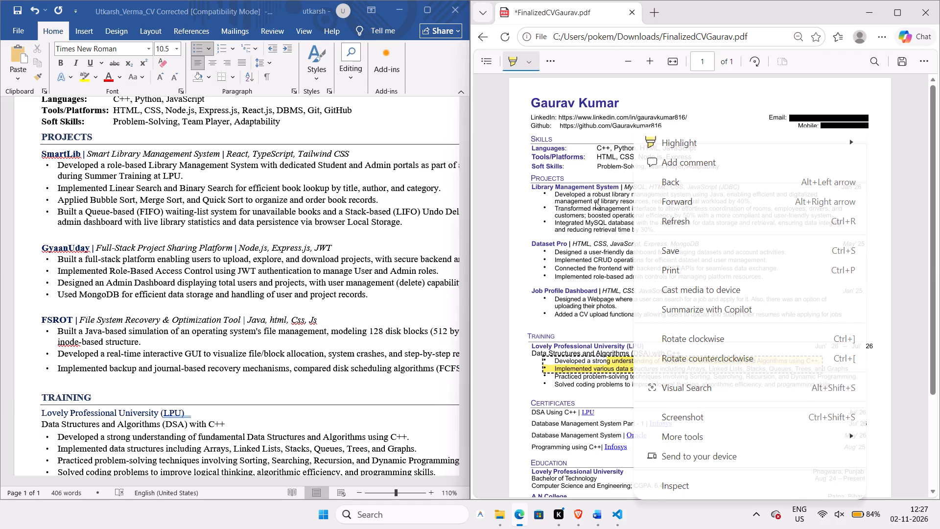
{"action": "left_click", "coordinate": [505, 144]}
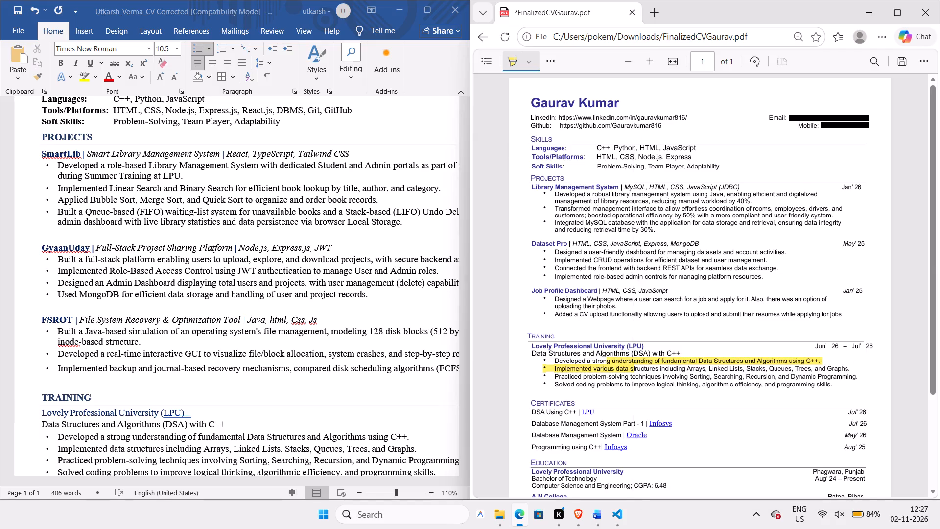
Compare the Word CV's sections, from the header through Education, with the corresponding sections of the reference CV.
{"action": "scroll", "coordinate": [610, 225], "scroll_direction": "up", "scroll_amount": 4}
{"action": "scroll", "coordinate": [610, 225], "scroll_direction": "down", "scroll_amount": 2}
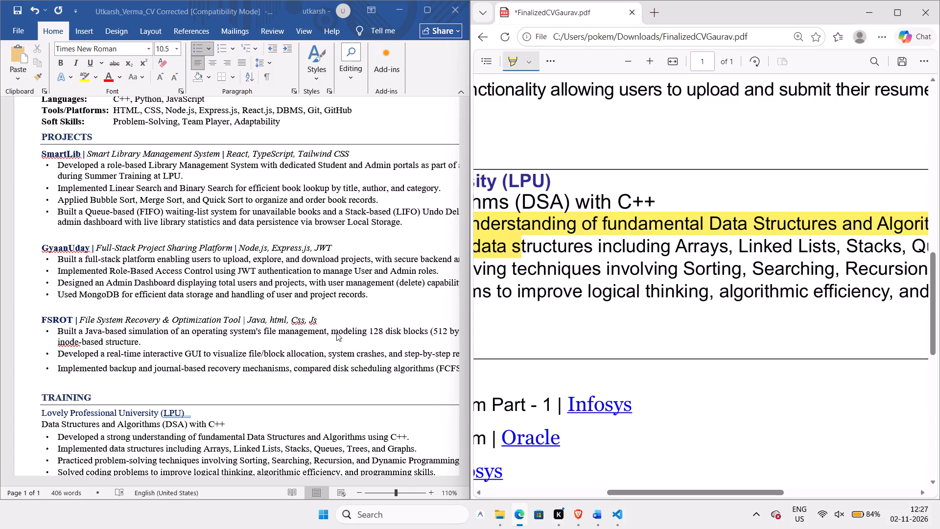
{"action": "left_click", "coordinate": [572, 330]}
{"action": "scroll", "coordinate": [356, 340], "scroll_direction": "down", "scroll_amount": 4, "text": "ctrl"}
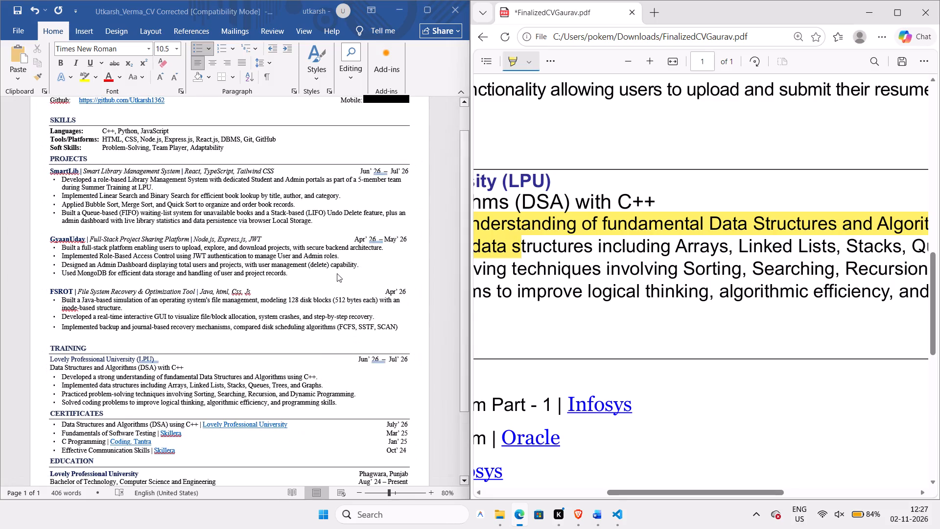
{"action": "scroll", "coordinate": [337, 273], "scroll_direction": "up", "scroll_amount": 1}
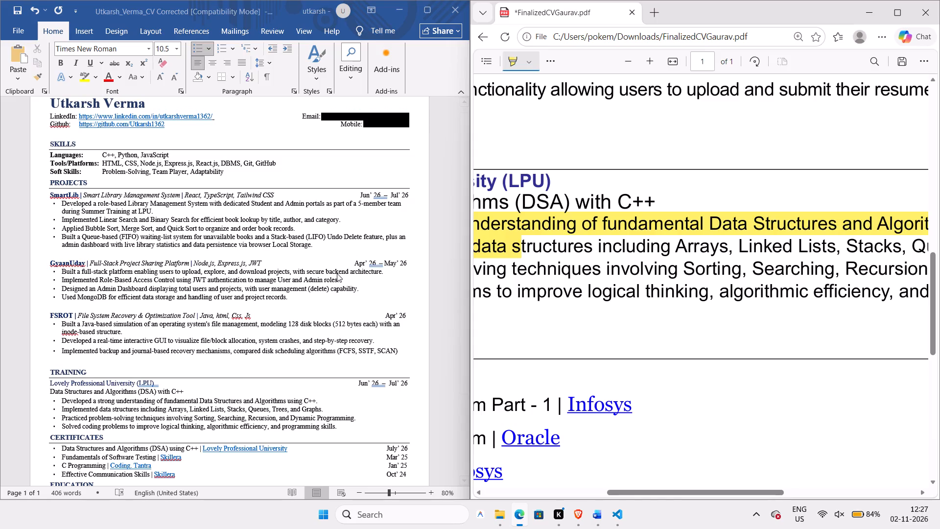
{"action": "scroll", "coordinate": [346, 225], "scroll_direction": "down", "scroll_amount": 1}
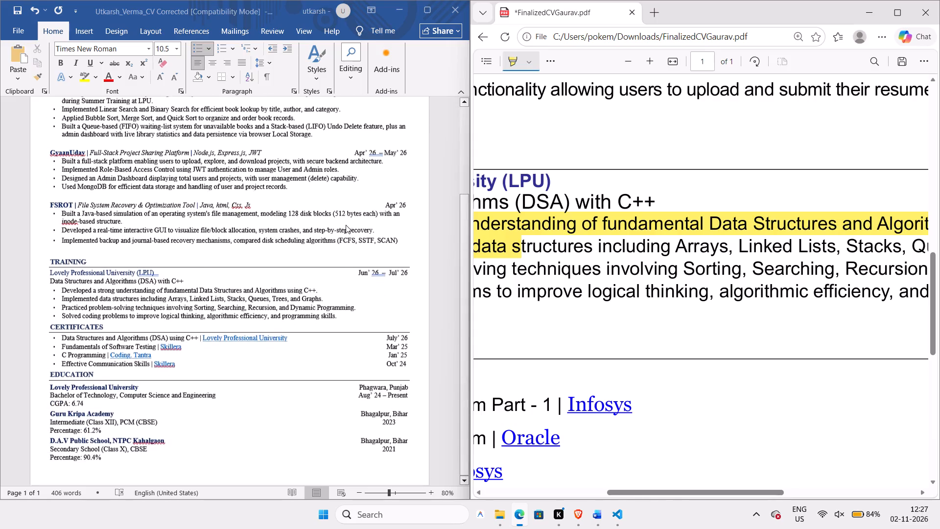
{"action": "scroll", "coordinate": [346, 225], "scroll_direction": "down", "scroll_amount": 1}
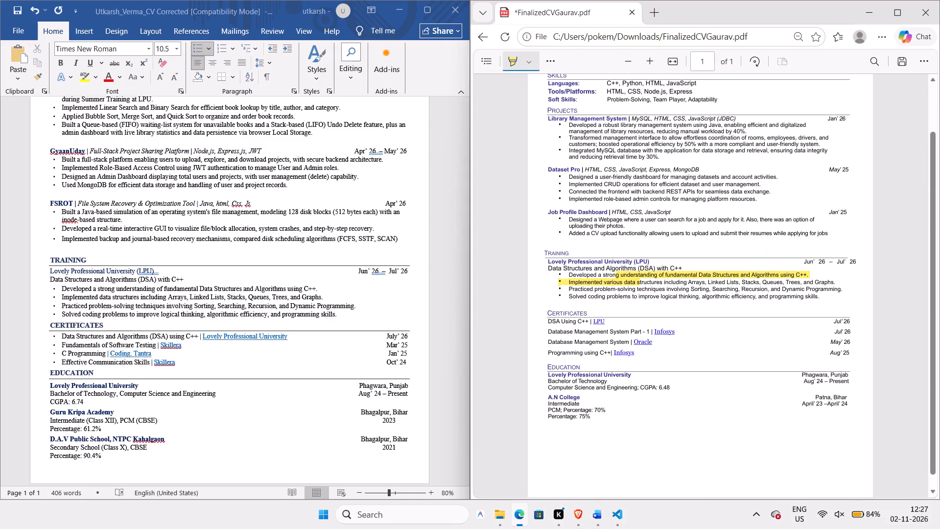
{"action": "scroll", "coordinate": [380, 241], "scroll_direction": "up", "scroll_amount": 1}
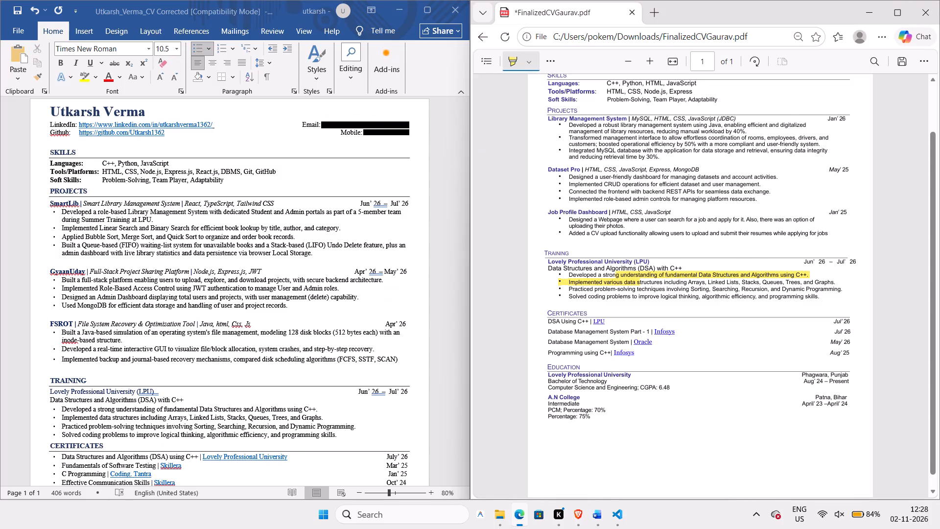
{"action": "scroll", "coordinate": [594, 154], "scroll_direction": "up", "scroll_amount": 1}
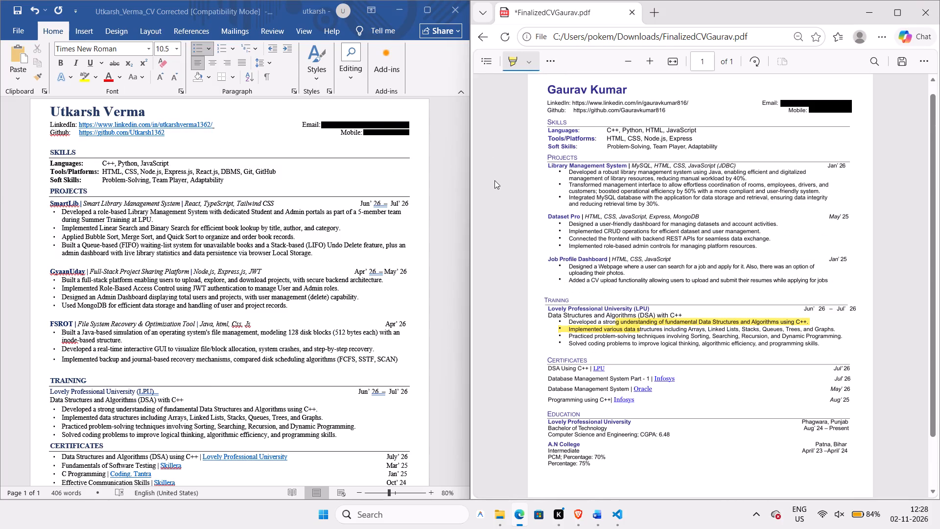
{"action": "scroll", "coordinate": [464, 246], "scroll_direction": "down", "scroll_amount": 1}
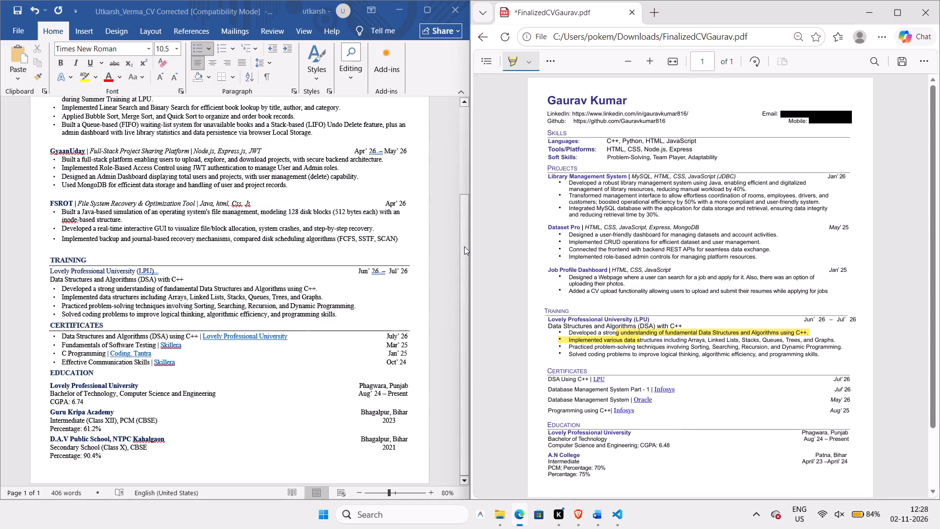
{"action": "scroll", "coordinate": [464, 246], "scroll_direction": "down", "scroll_amount": 1}
{"action": "scroll", "coordinate": [658, 163], "scroll_direction": "up", "scroll_amount": 6}
{"action": "scroll", "coordinate": [383, 144], "scroll_direction": "up", "scroll_amount": 3}
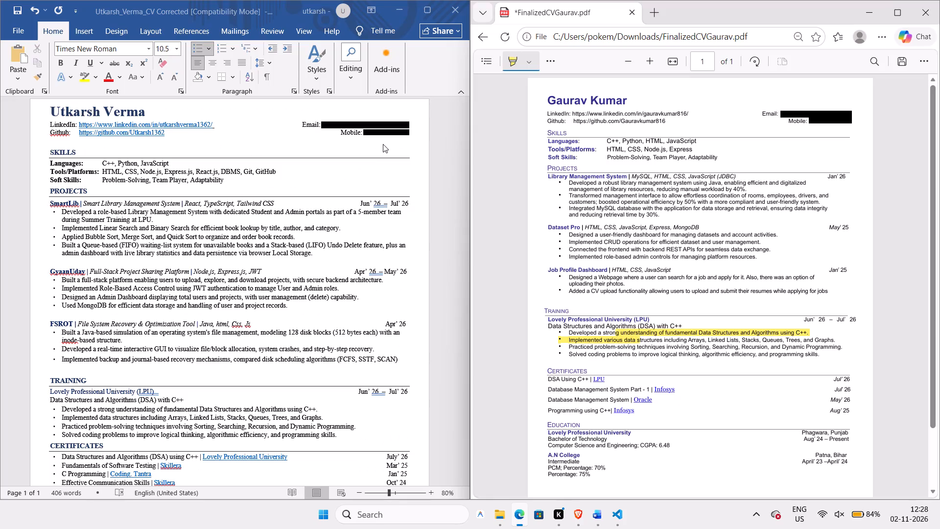
Save the corrected Word CV.
{"action": "left_click", "coordinate": [380, 145]}
{"action": "key", "text": "ctrl+s"}
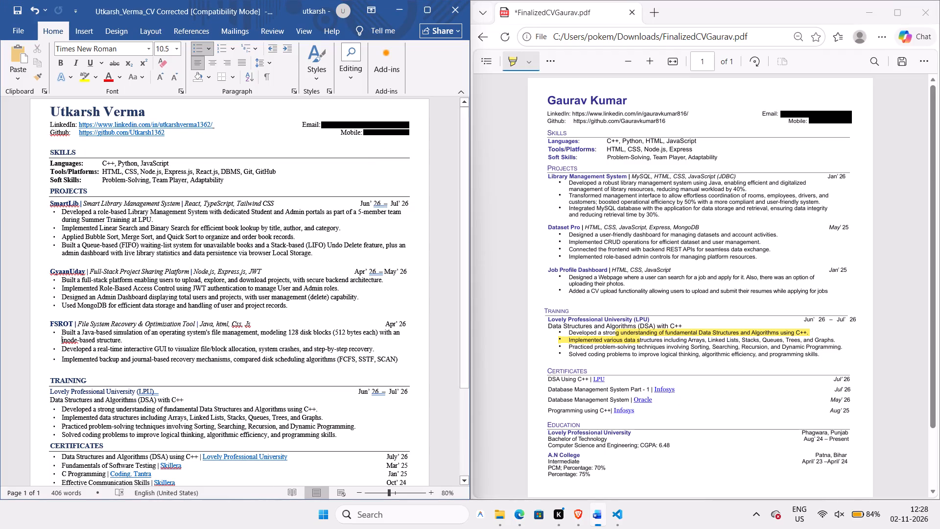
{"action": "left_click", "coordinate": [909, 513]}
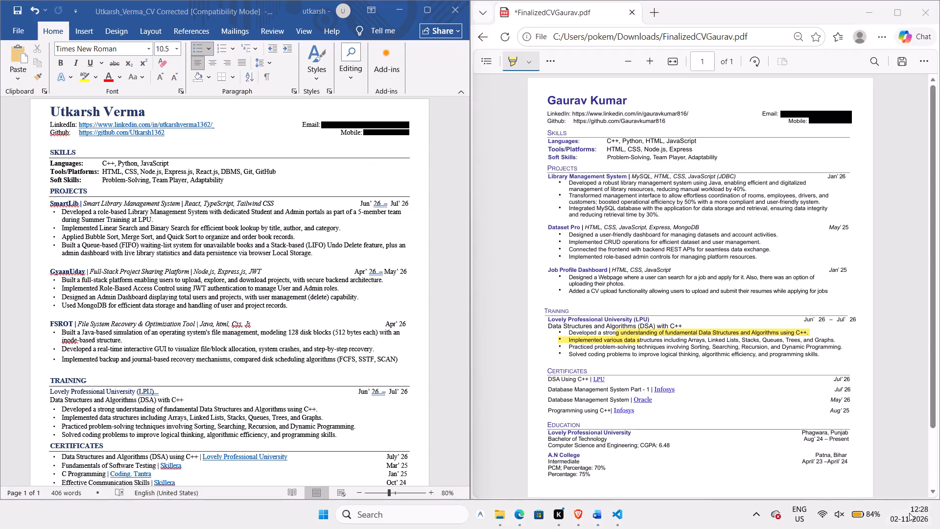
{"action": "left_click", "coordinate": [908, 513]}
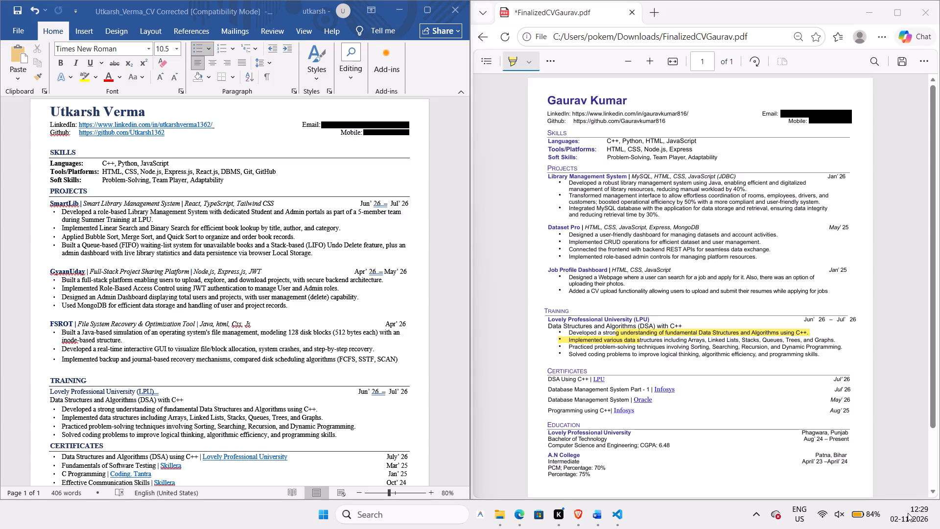
Review the whole Word CV once more, from the header and Skills down to Education.
{"action": "scroll", "coordinate": [908, 513], "scroll_direction": "down", "scroll_amount": 1}
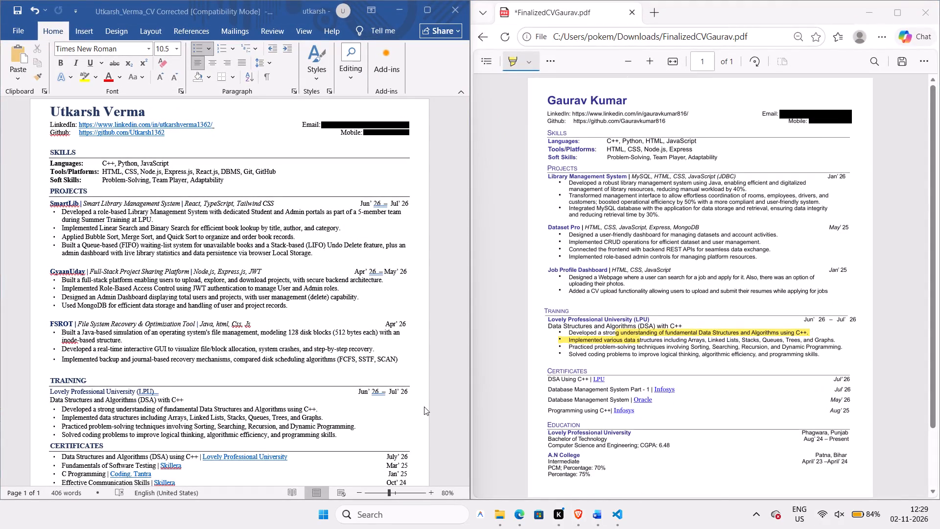
{"action": "scroll", "coordinate": [353, 402], "scroll_direction": "down", "scroll_amount": 3}
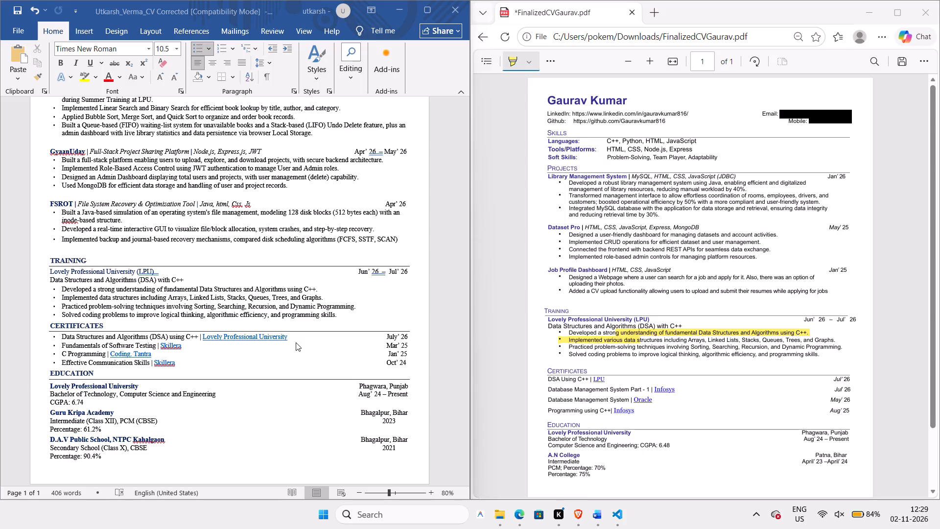
{"action": "scroll", "coordinate": [296, 298], "scroll_direction": "up", "scroll_amount": 1}
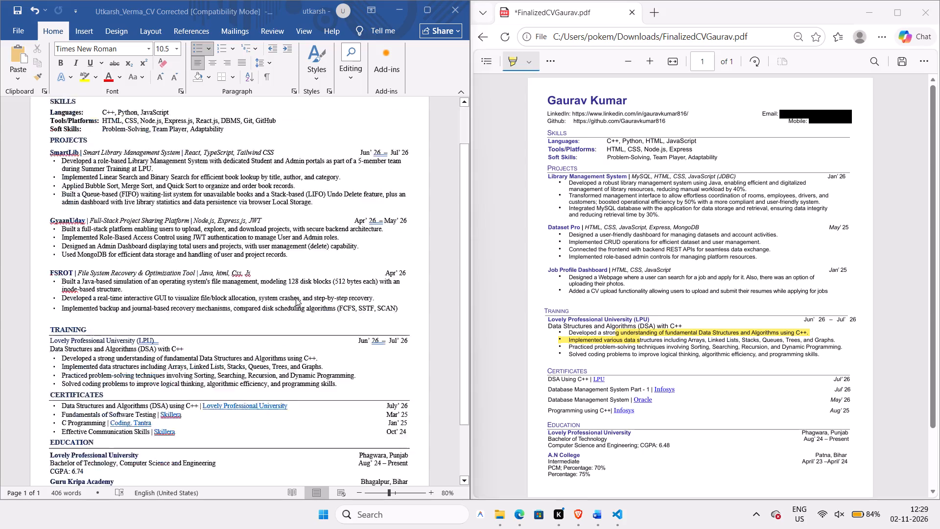
{"action": "scroll", "coordinate": [296, 298], "scroll_direction": "up", "scroll_amount": 1}
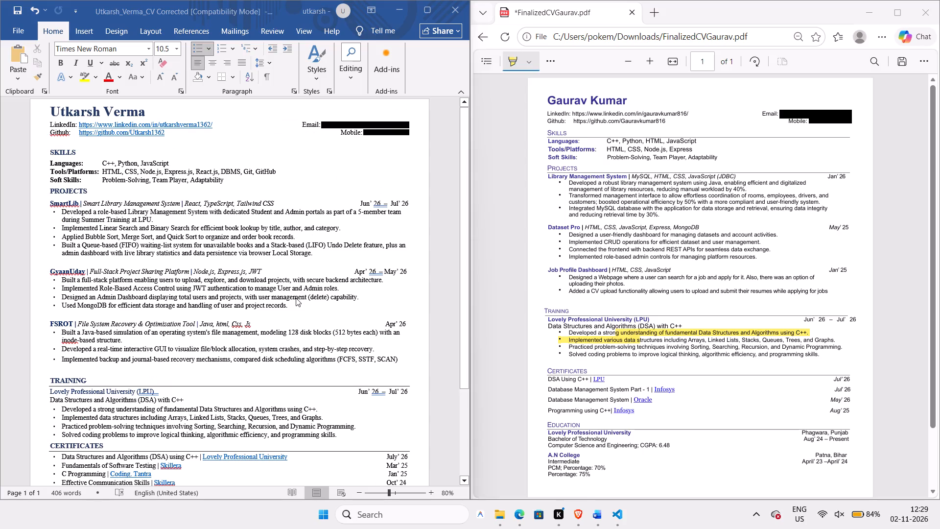
{"action": "scroll", "coordinate": [296, 298], "scroll_direction": "up", "scroll_amount": 1}
{"action": "scroll", "coordinate": [296, 298], "scroll_direction": "down", "scroll_amount": 2}
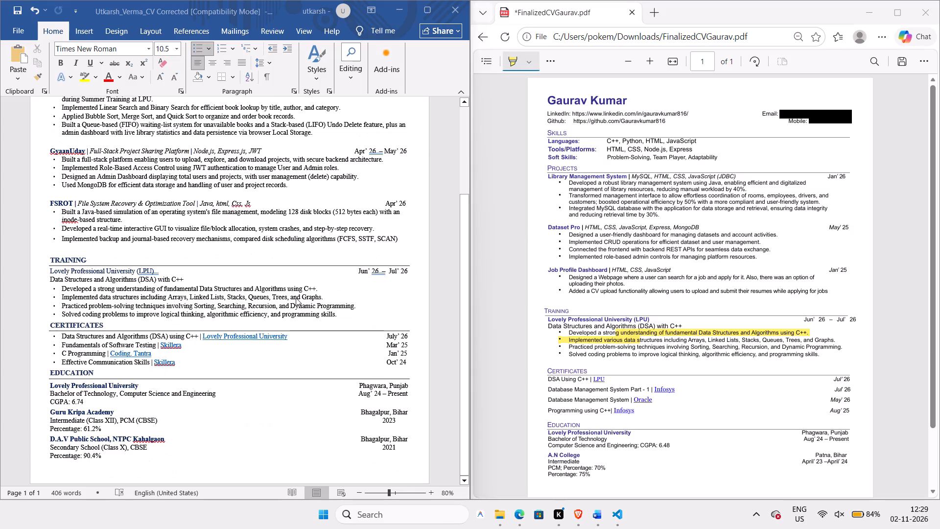
{"action": "scroll", "coordinate": [296, 298], "scroll_direction": "down", "scroll_amount": 1}
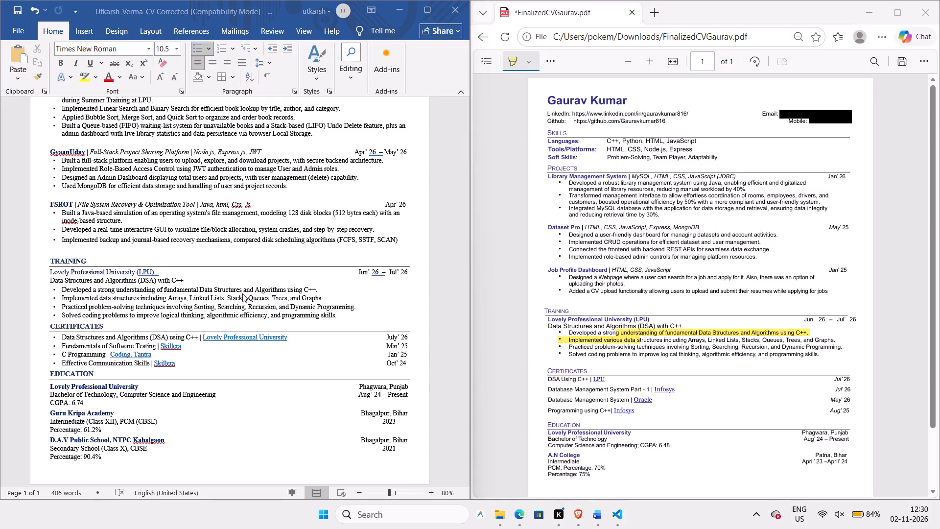
{"action": "scroll", "coordinate": [200, 234], "scroll_direction": "up", "scroll_amount": 2}
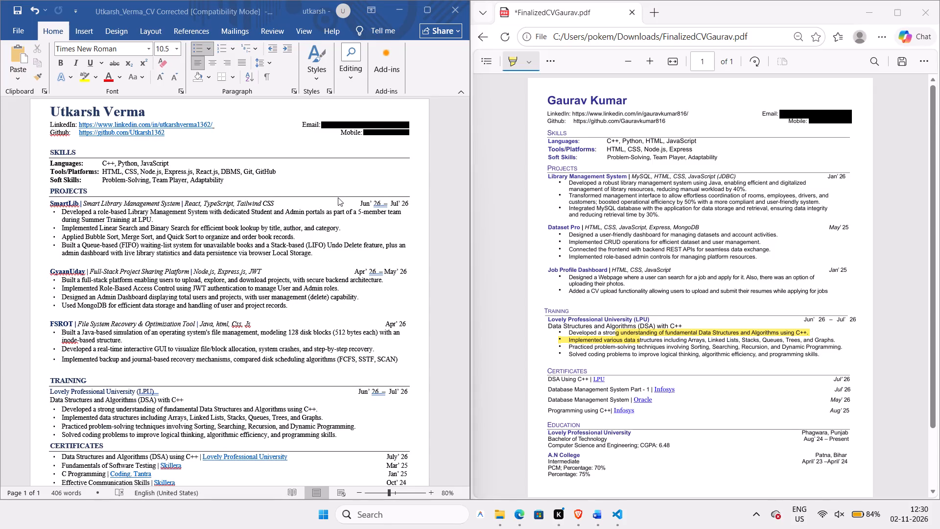
Save the Word CV again before exporting it.
{"action": "key", "text": "ctrl+s"}
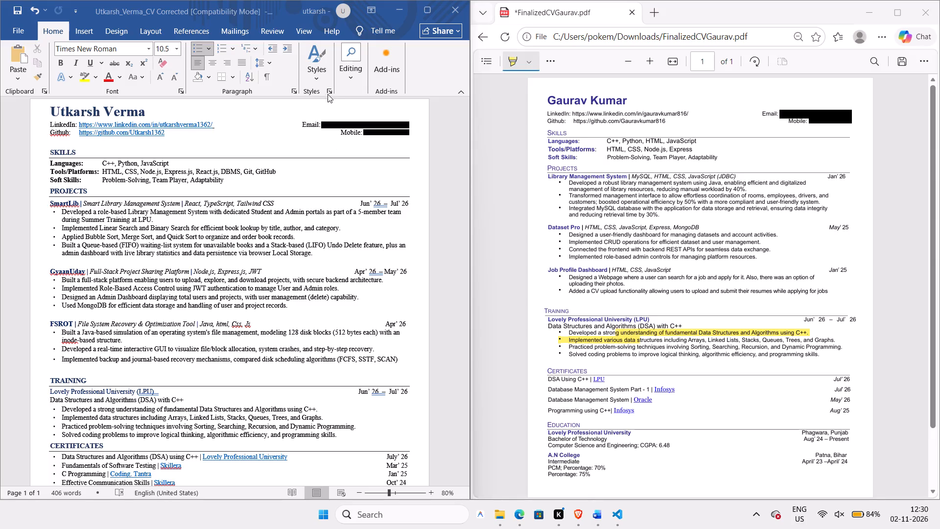
{"action": "left_click", "coordinate": [9, 10]}
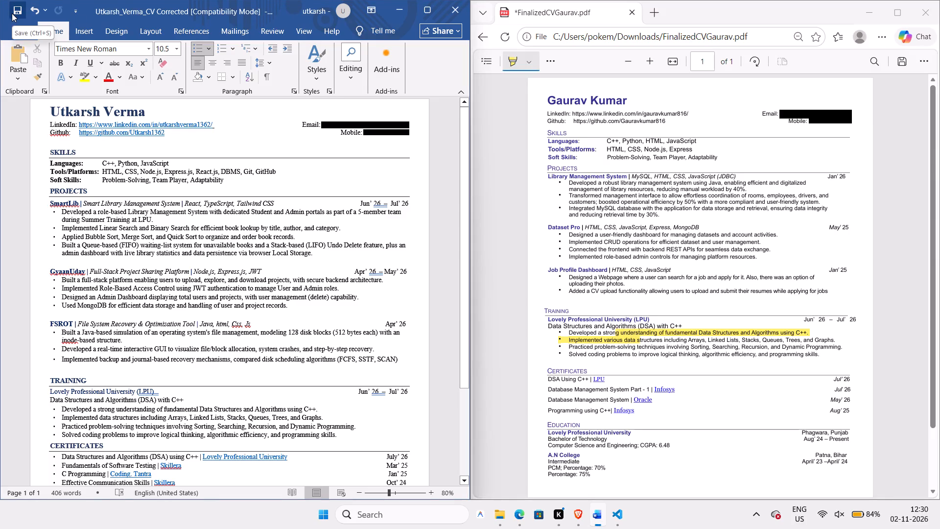
{"action": "left_click", "coordinate": [12, 12]}
Start exporting the Word CV as a PDF document and choose the Desktop folder as its destination.
{"action": "left_click", "coordinate": [21, 28]}
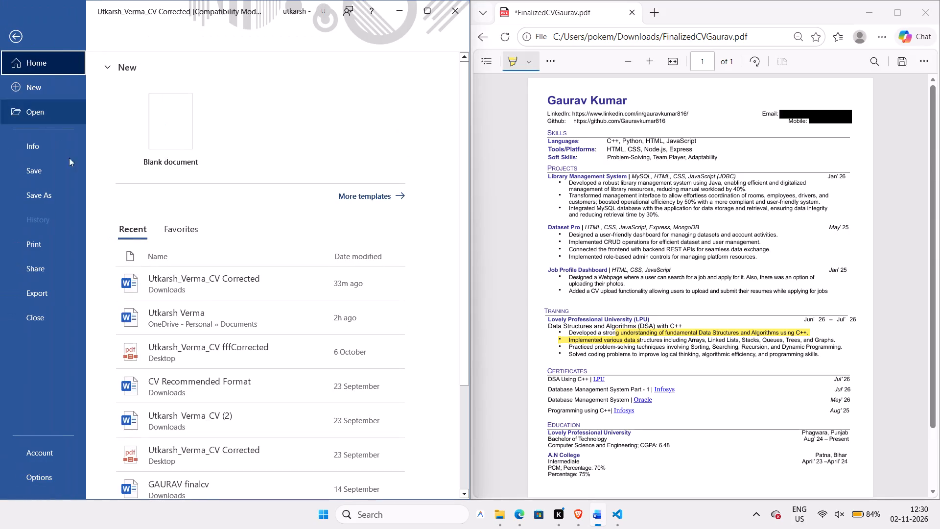
{"action": "left_click", "coordinate": [47, 295]}
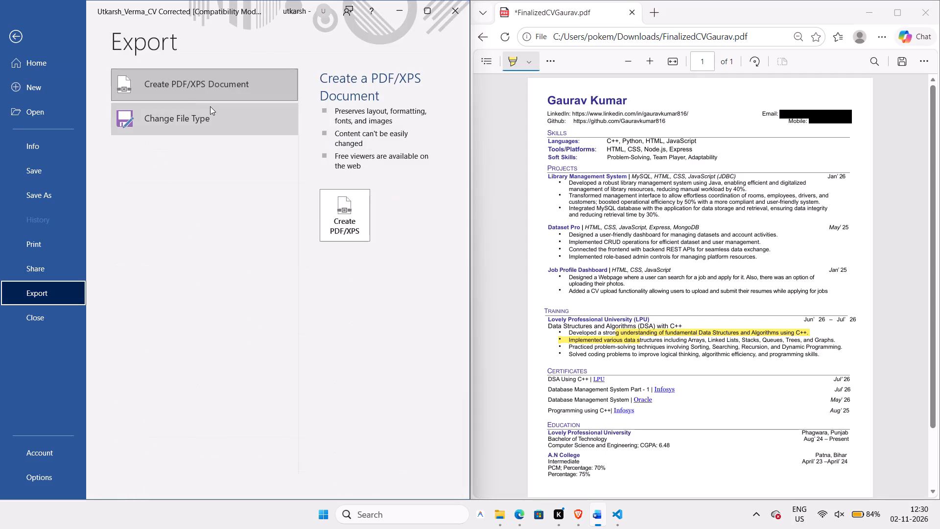
{"action": "left_click", "coordinate": [348, 216]}
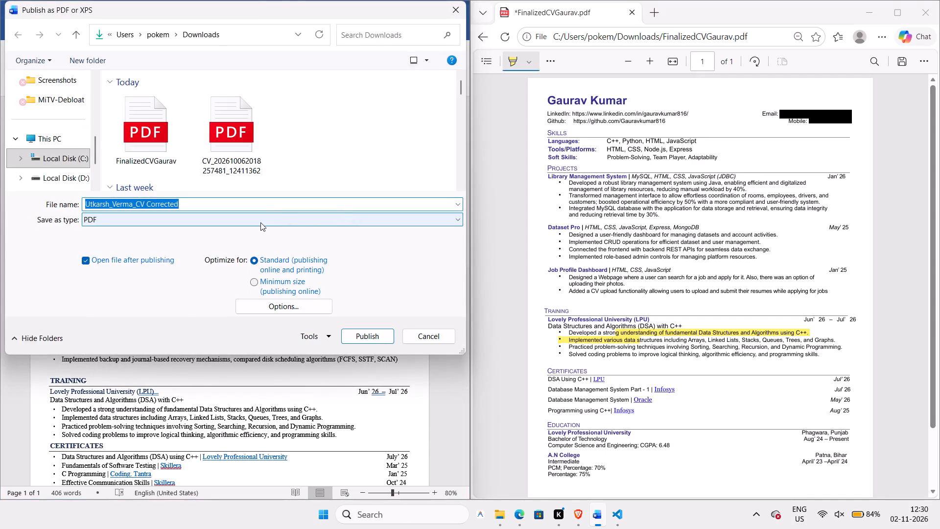
{"action": "scroll", "coordinate": [178, 144], "scroll_direction": "down", "scroll_amount": 2}
{"action": "scroll", "coordinate": [178, 144], "scroll_direction": "up", "scroll_amount": 7}
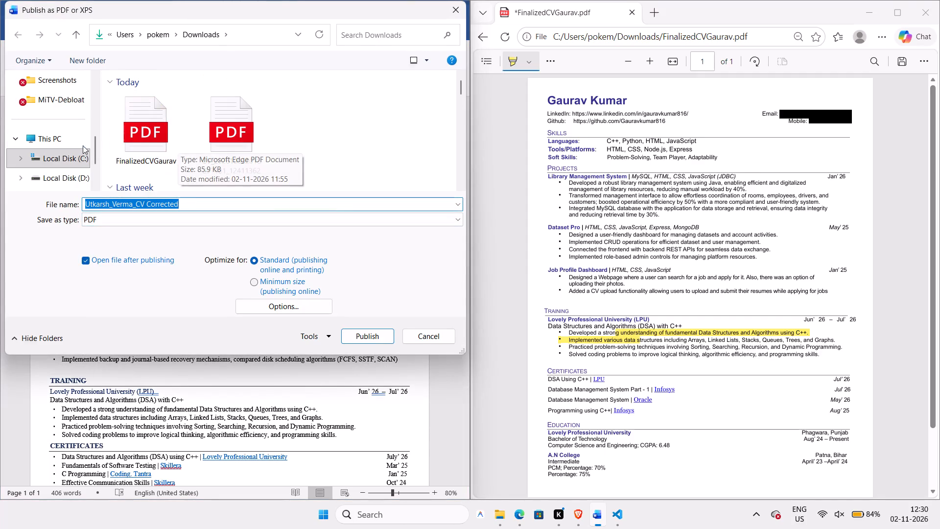
{"action": "scroll", "coordinate": [57, 127], "scroll_direction": "up", "scroll_amount": 7}
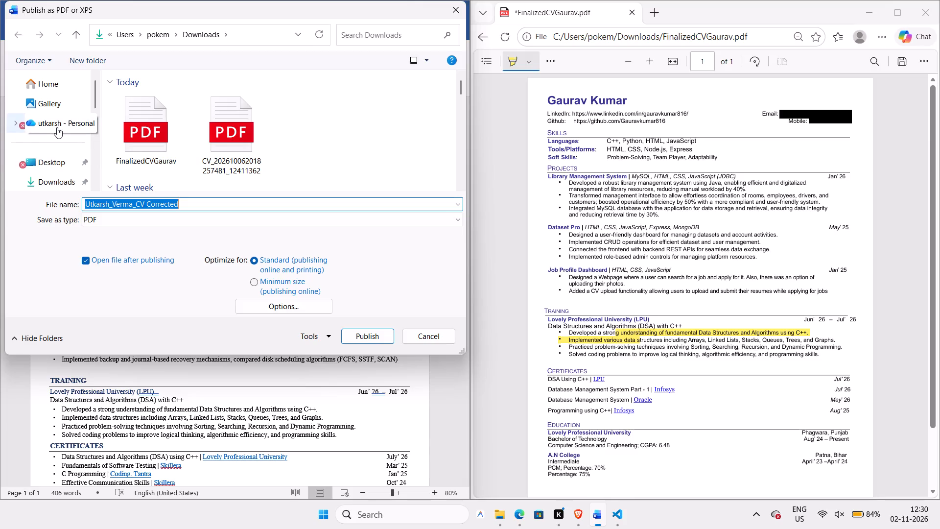
{"action": "left_click", "coordinate": [52, 170]}
Replace the " Corrected" ending of the PDF's file name with 02, keeping the part through CV, and publish it to the Desktop.
{"action": "left_click", "coordinate": [200, 200]}
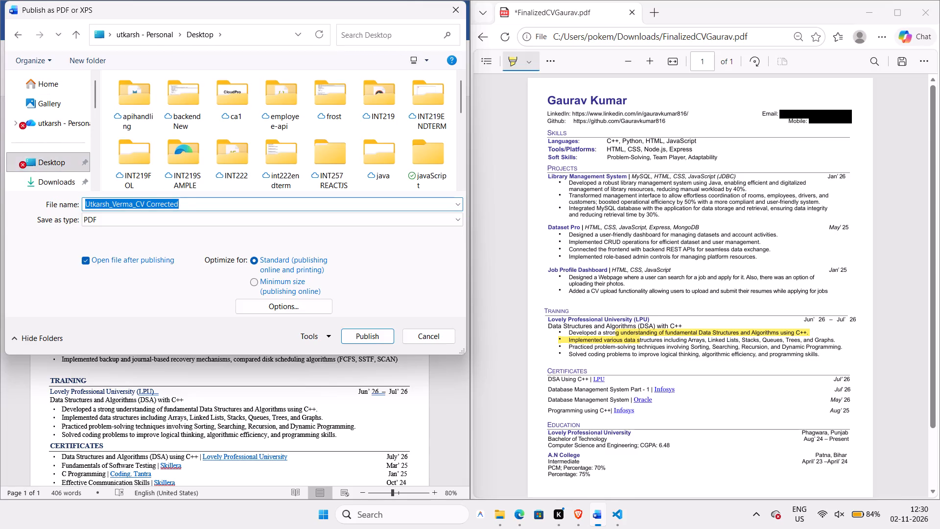
{"action": "left_click", "coordinate": [199, 201]}
{"action": "key", "text": "BackSpace"}
{"action": "key", "text": "BackSpace"}
{"action": "key", "text": "BackSpace"}
{"action": "key", "text": "BackSpace"}
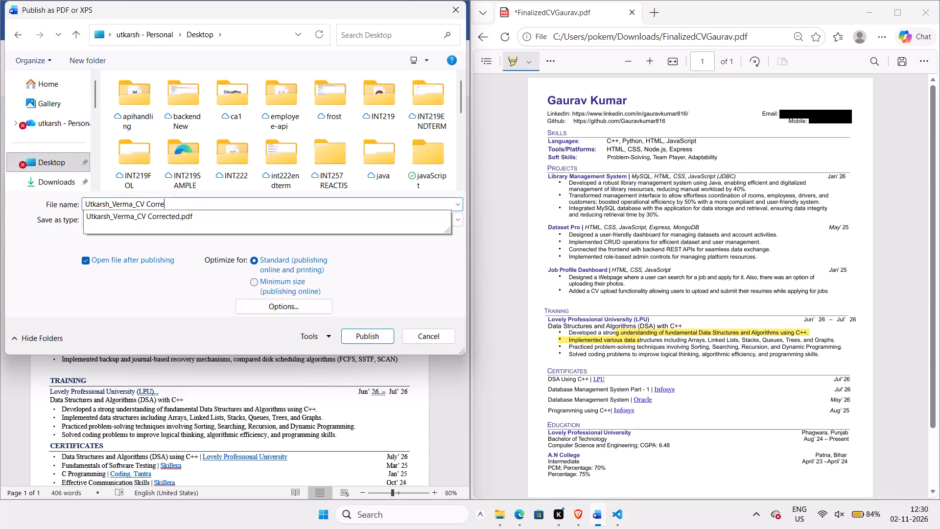
{"action": "key", "text": "BackSpace"}
{"action": "key", "text": "BackSpace"}
{"action": "key", "text": "BackSpace"}
{"action": "key", "text": "BackSpace"}
{"action": "key", "text": "BackSpace"}
{"action": "key", "text": "BackSpace"}
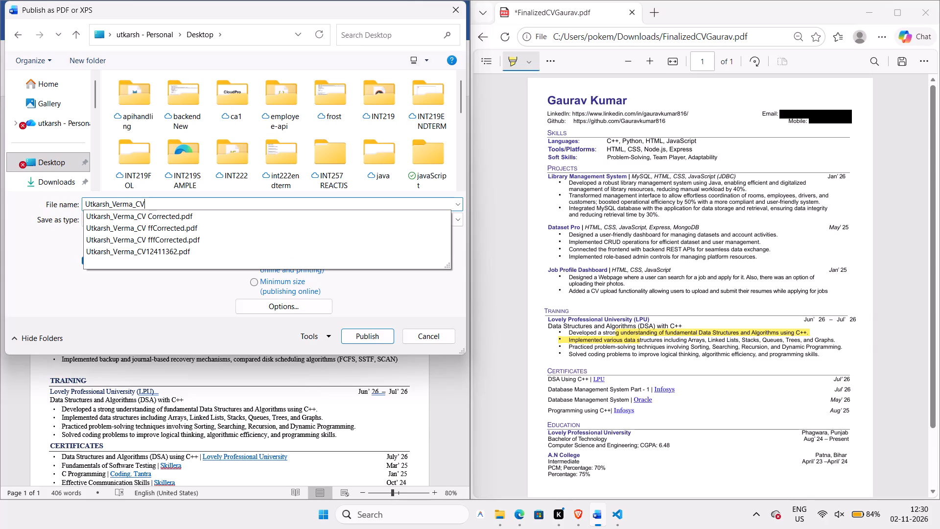
{"action": "type", "text": "02"}
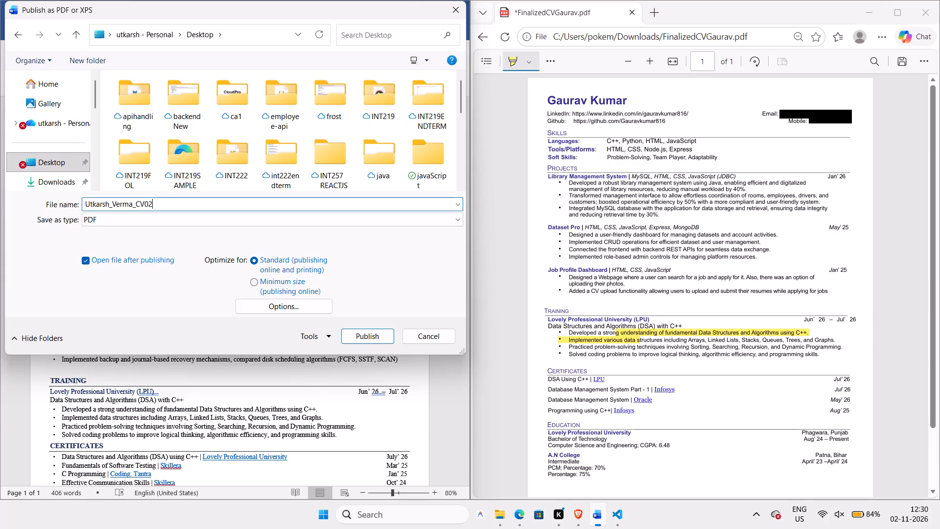
{"action": "key", "text": "Return"}
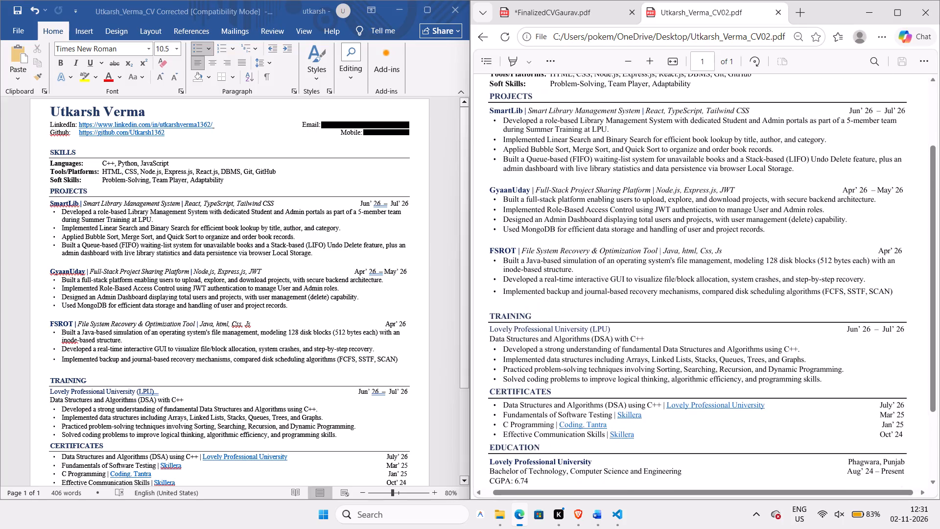
Review the exported PDF CV from the header down to Education, checking its layout against the reference CV PDF.
{"action": "scroll", "coordinate": [718, 274], "scroll_direction": "up", "scroll_amount": 1}
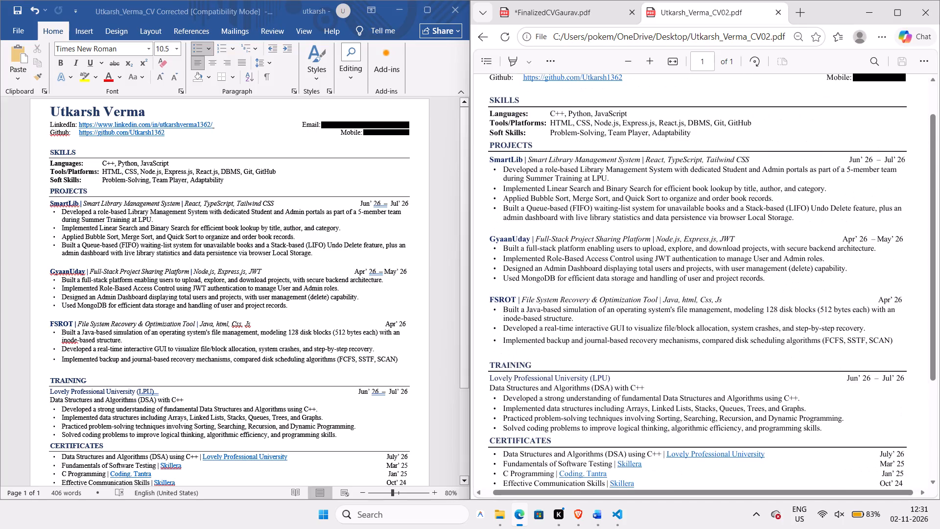
{"action": "scroll", "coordinate": [718, 274], "scroll_direction": "up", "scroll_amount": 1}
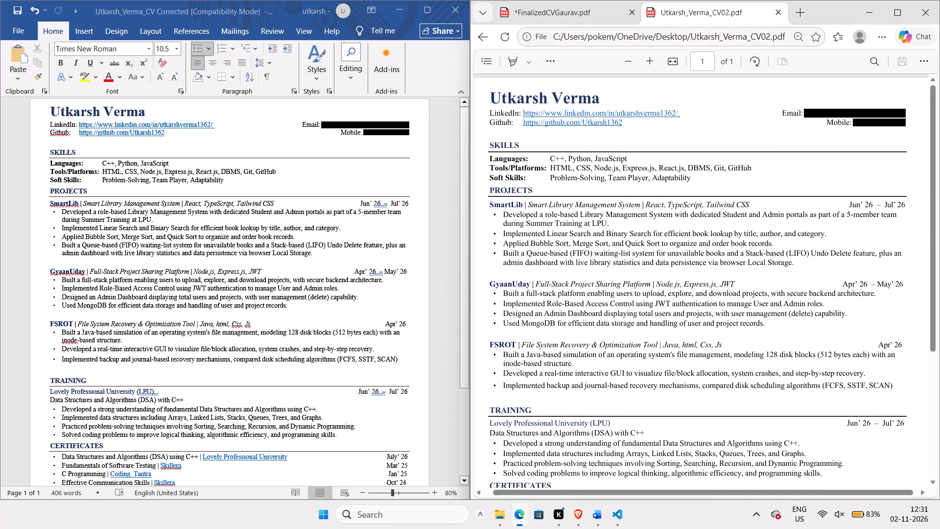
{"action": "left_click", "coordinate": [546, 0]}
{"action": "left_click", "coordinate": [549, 7]}
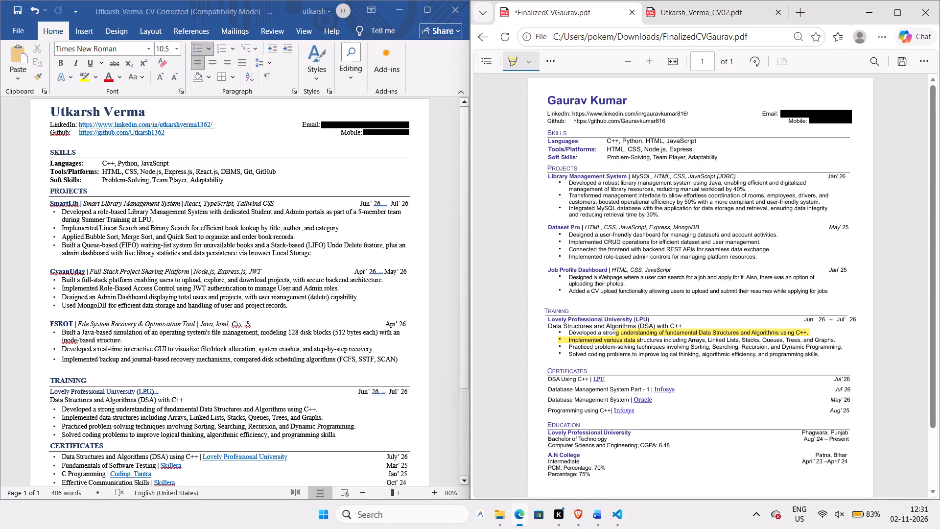
{"action": "left_click", "coordinate": [705, 16]}
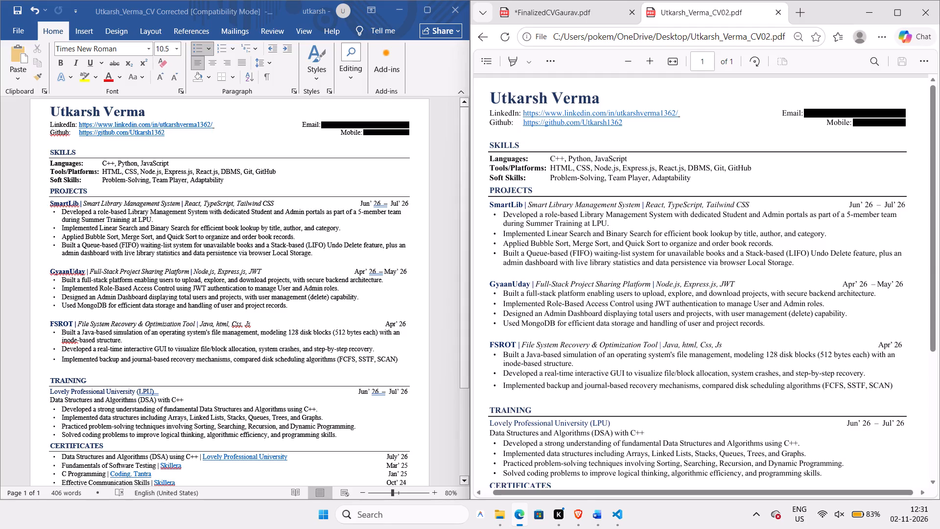
{"action": "scroll", "coordinate": [690, 332], "scroll_direction": "down", "scroll_amount": 3}
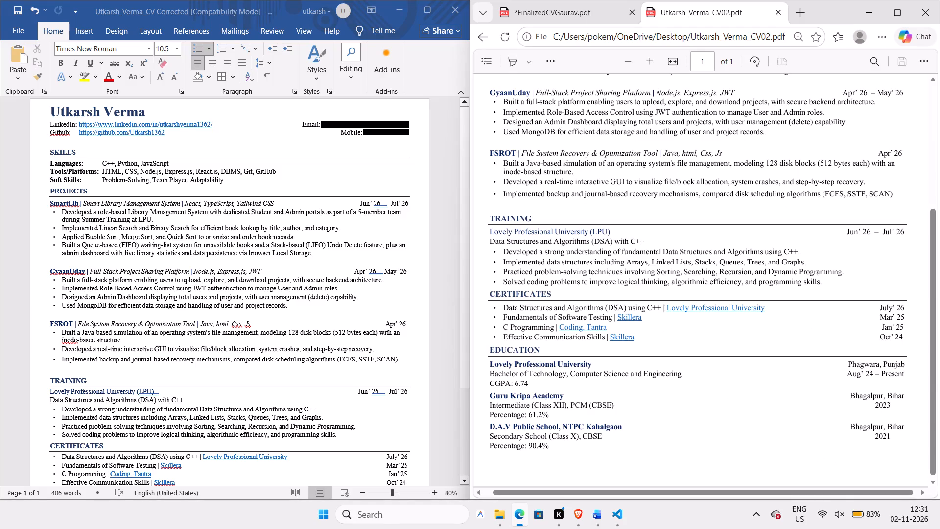
{"action": "scroll", "coordinate": [690, 332], "scroll_direction": "up", "scroll_amount": 3}
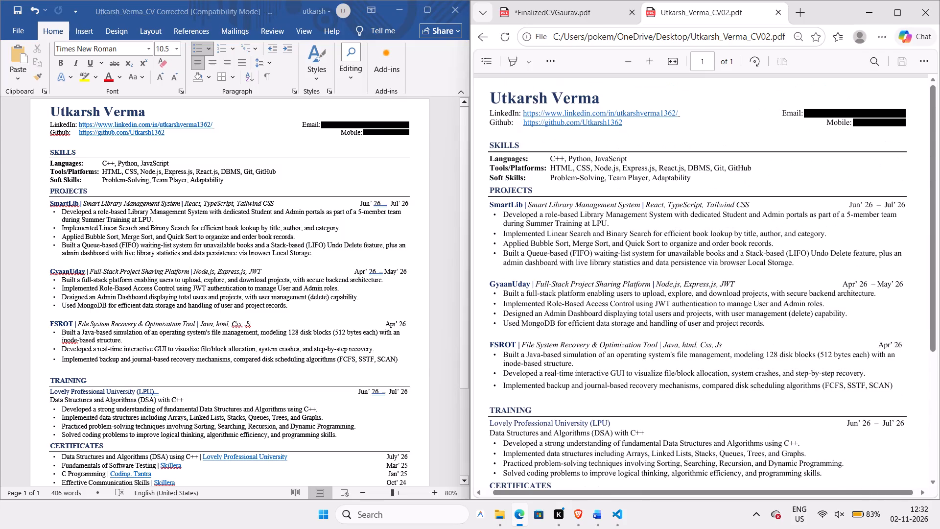
{"action": "scroll", "coordinate": [690, 332], "scroll_direction": "down", "scroll_amount": 1}
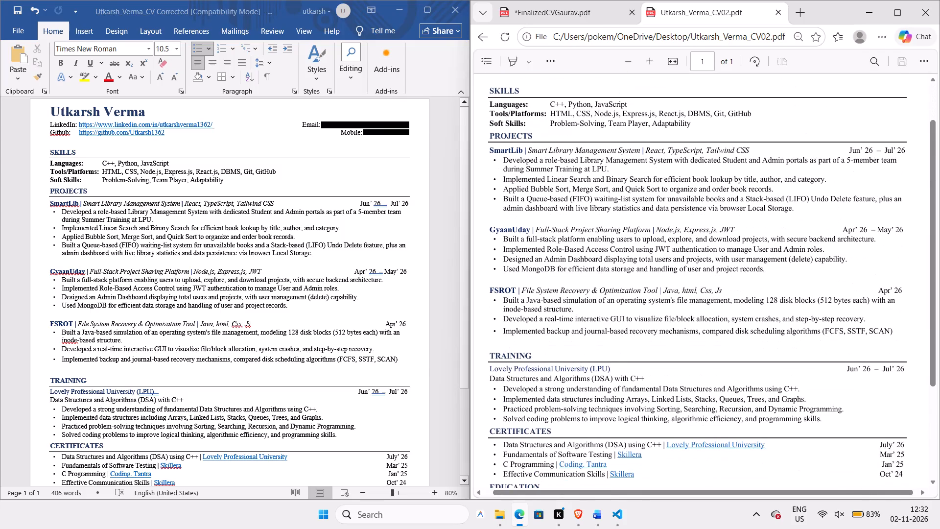
{"action": "scroll", "coordinate": [690, 332], "scroll_direction": "down", "scroll_amount": 1}
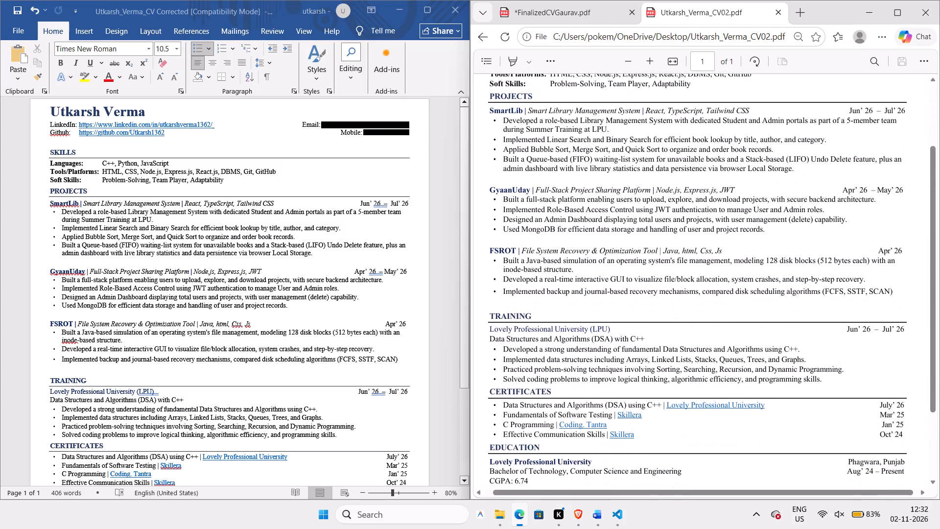
{"action": "scroll", "coordinate": [690, 332], "scroll_direction": "down", "scroll_amount": 1}
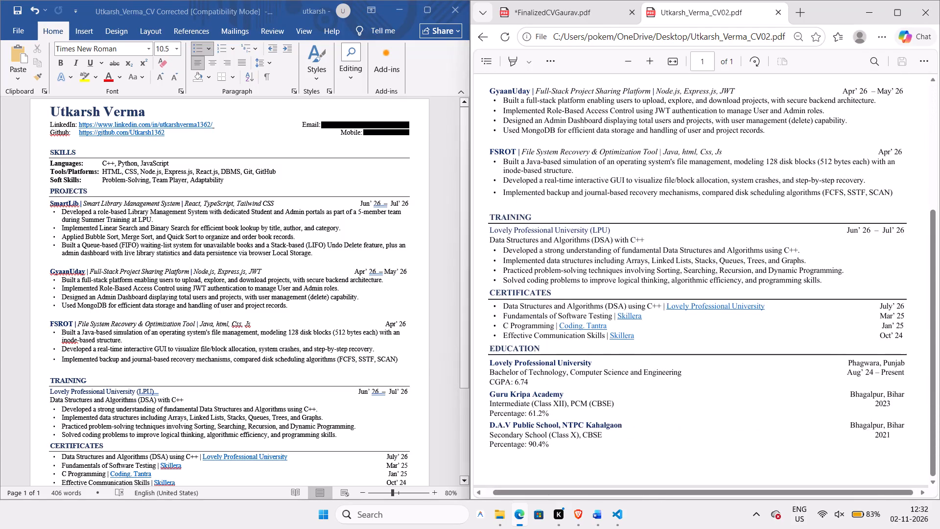
{"action": "scroll", "coordinate": [690, 332], "scroll_direction": "right", "scroll_amount": 1}
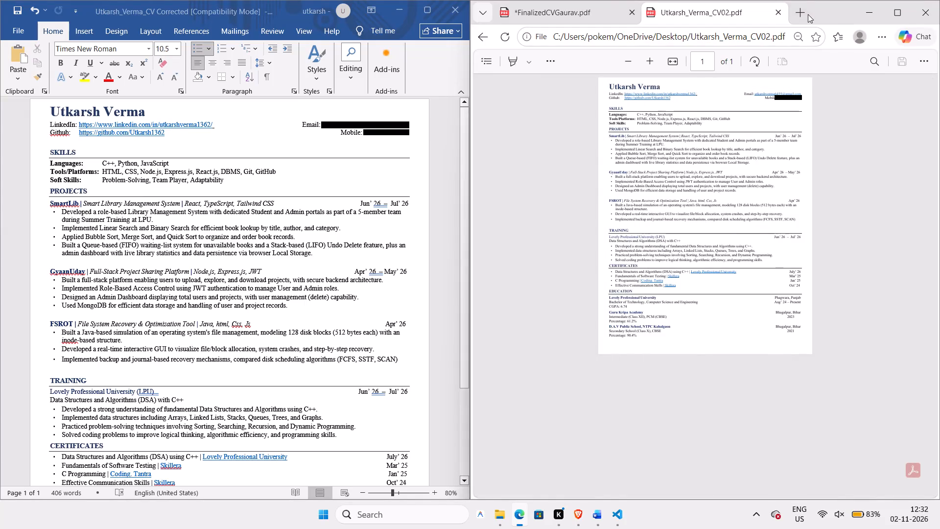
Open a new browser tab and minimize the browser window.
{"action": "left_click", "coordinate": [801, 12]}
{"action": "left_click", "coordinate": [865, 16]}
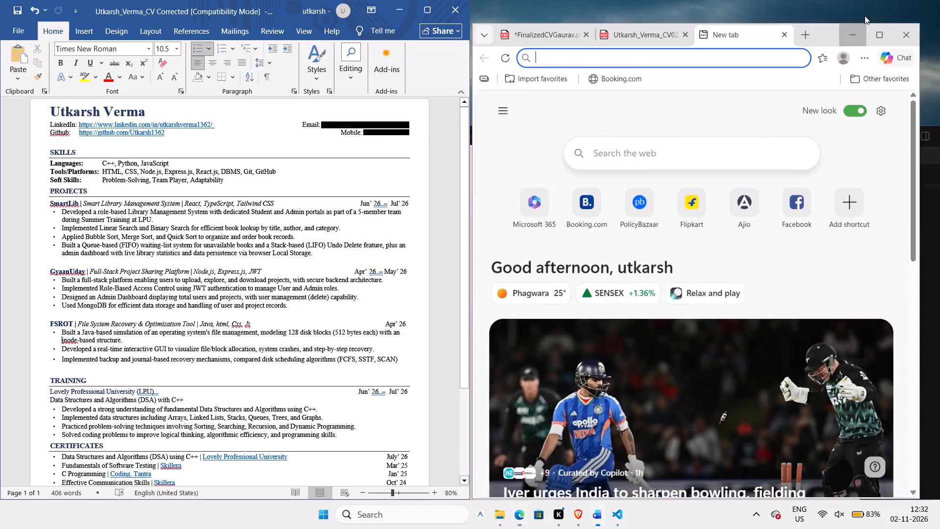